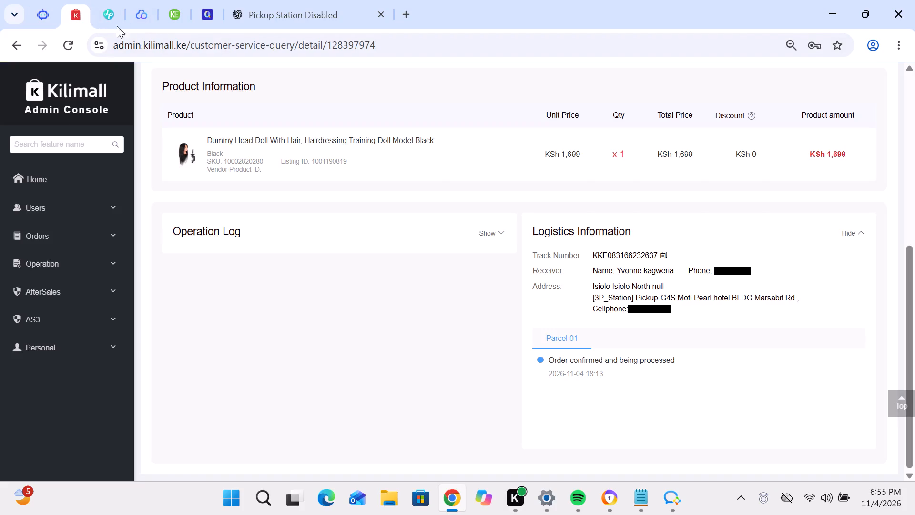
scroll(216, 93, up, 10)
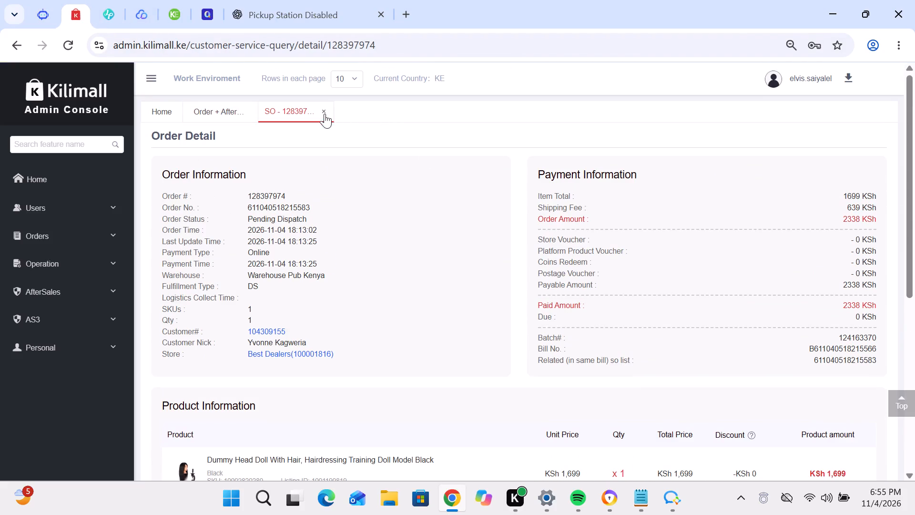
click(325, 107)
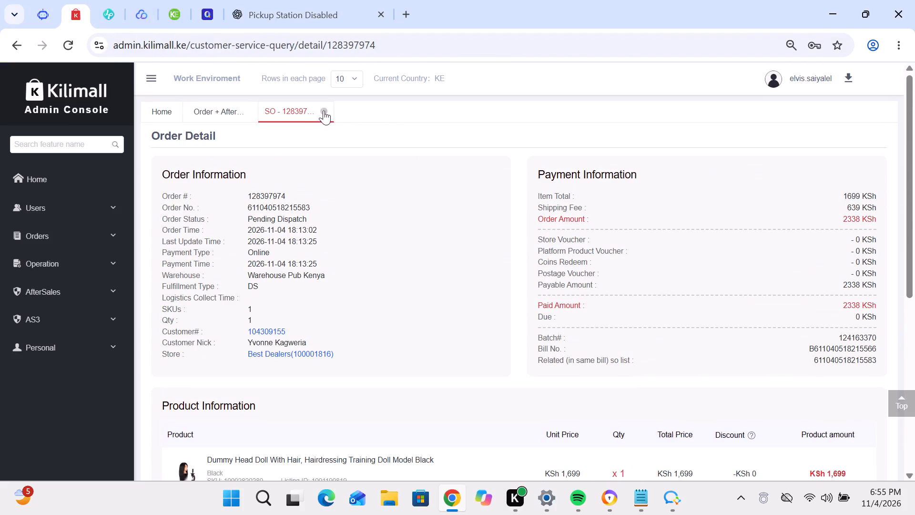
click(324, 110)
drag(486, 169, 346, 174)
key(BackSpace)
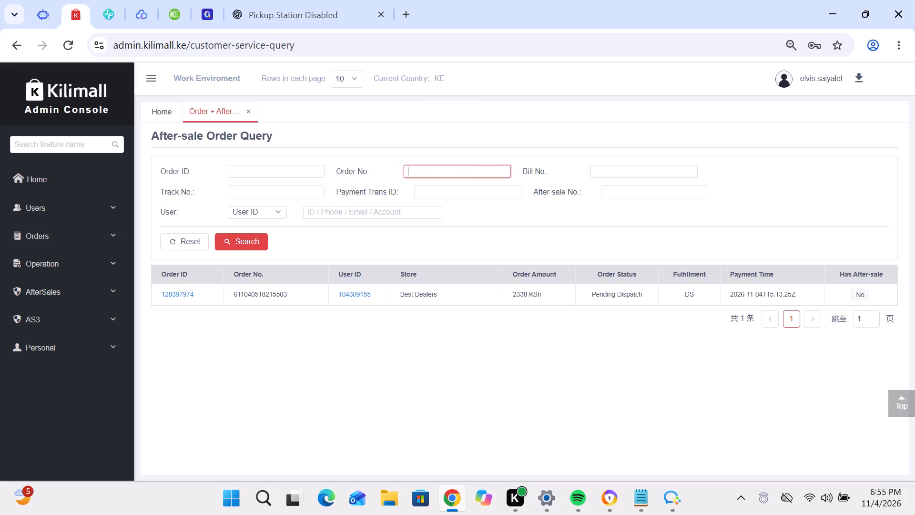
key(ctrl+v)
click(241, 248)
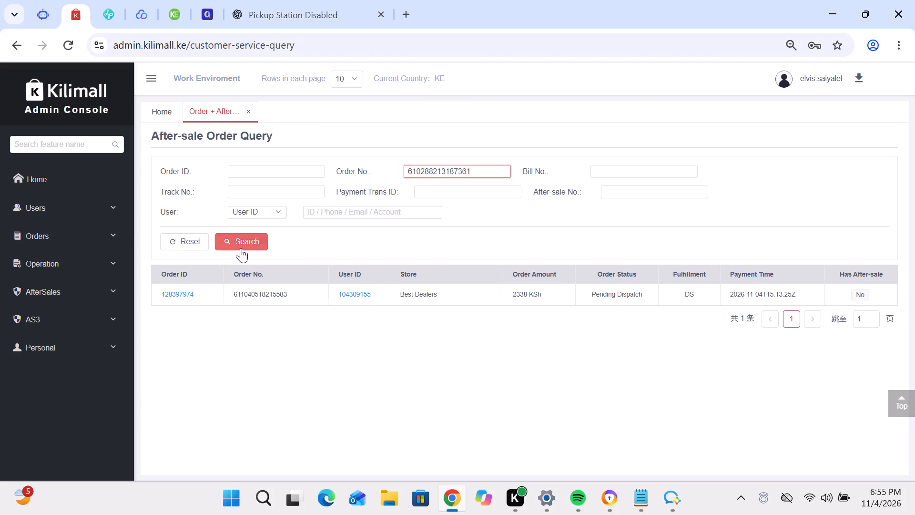
Open the found order's detail page and expand its logistics information to review the parcel tracking.
click(175, 295)
scroll(497, 280, down, 10)
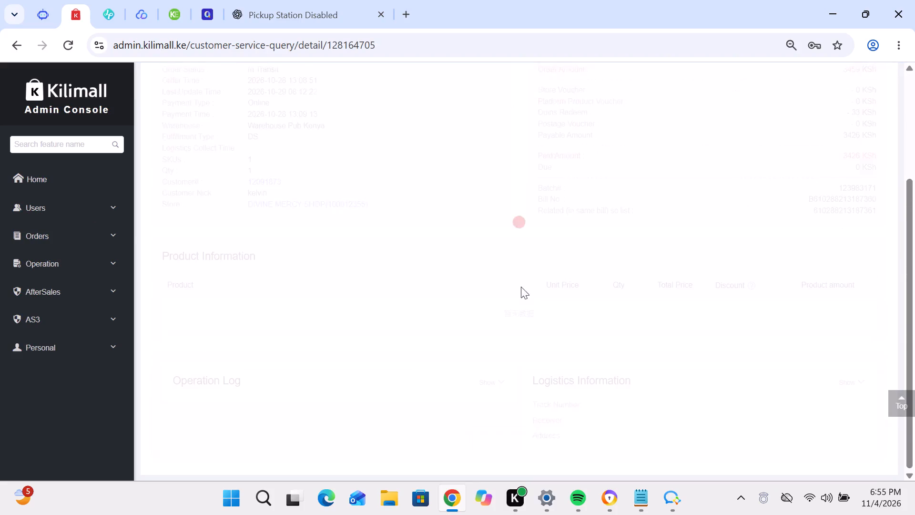
scroll(521, 287, down, 3)
click(855, 369)
scroll(787, 370, down, 5)
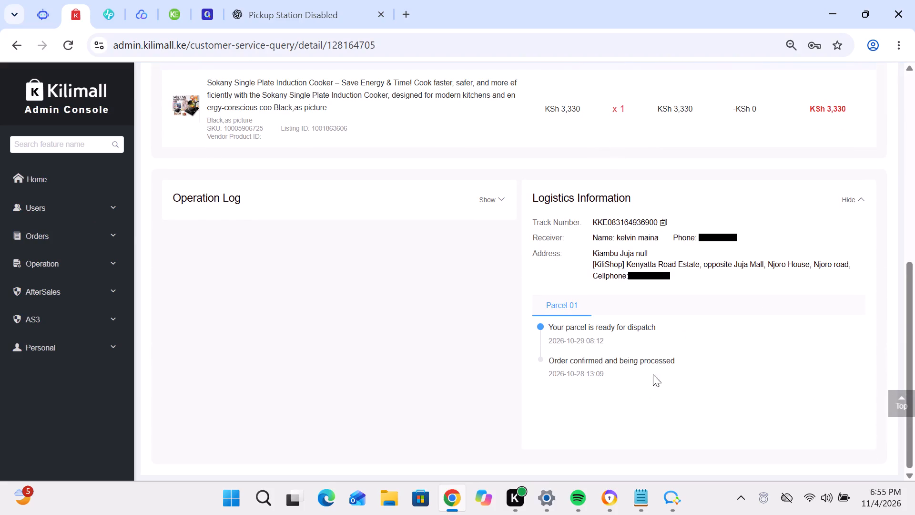
Check the October and November 2026 dates in the system calendar, then close it.
click(868, 503)
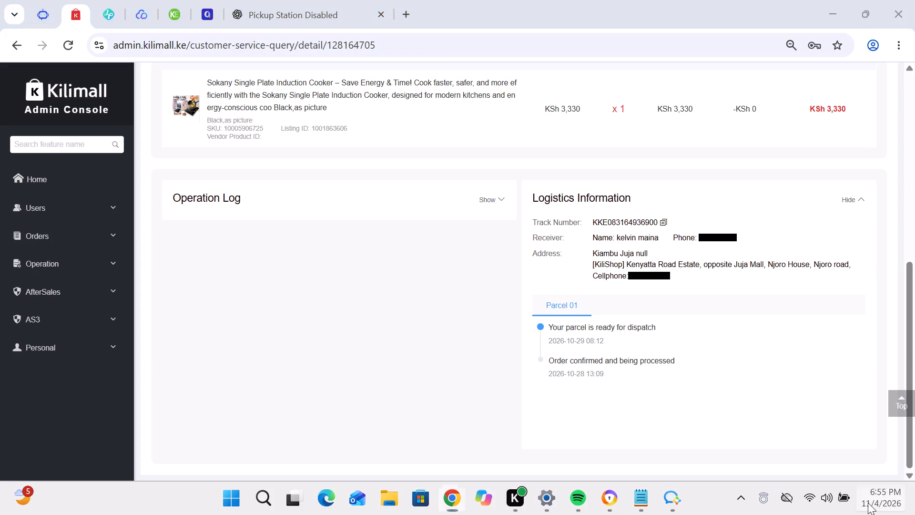
click(863, 263)
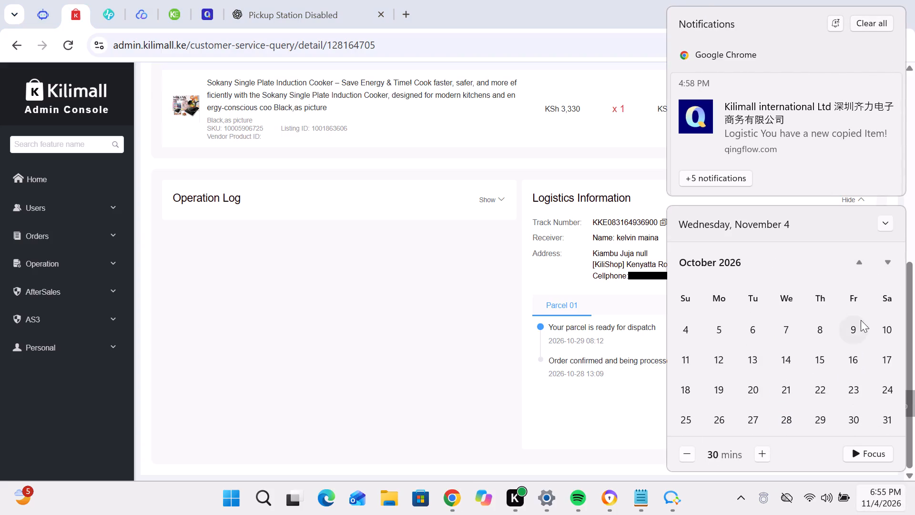
click(892, 262)
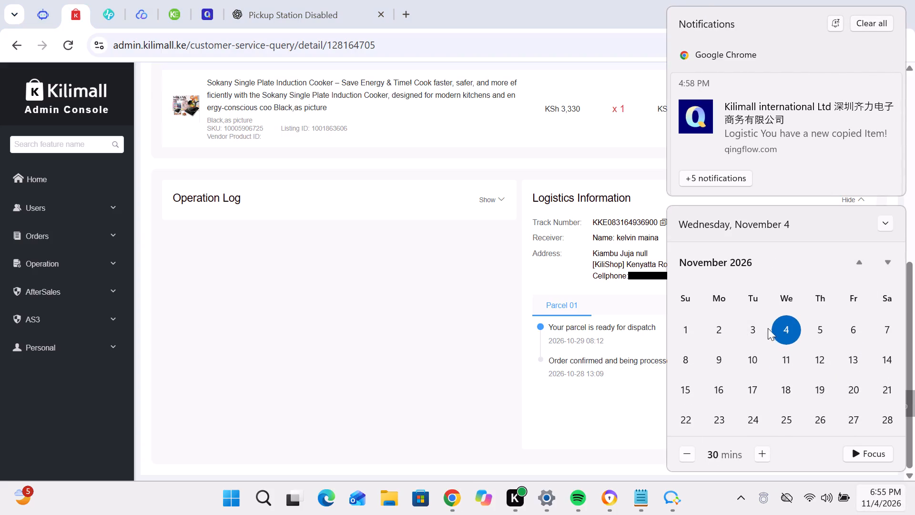
click(487, 344)
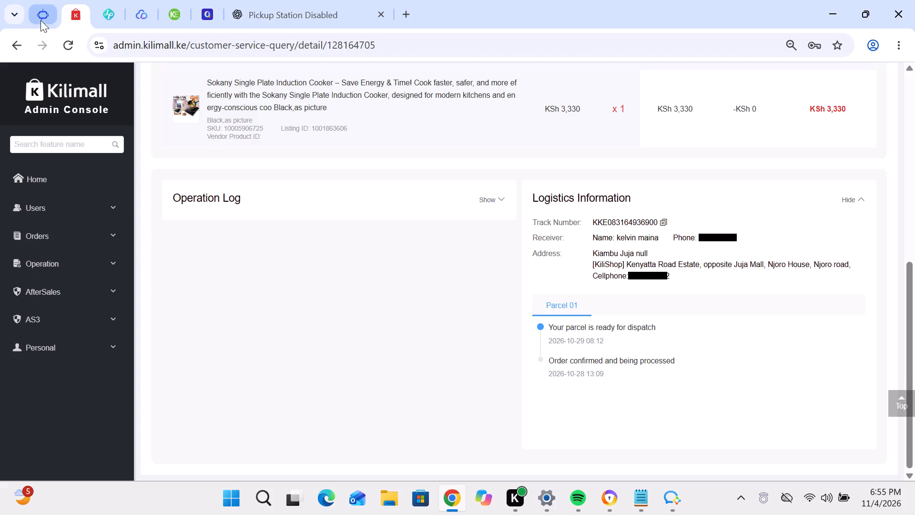
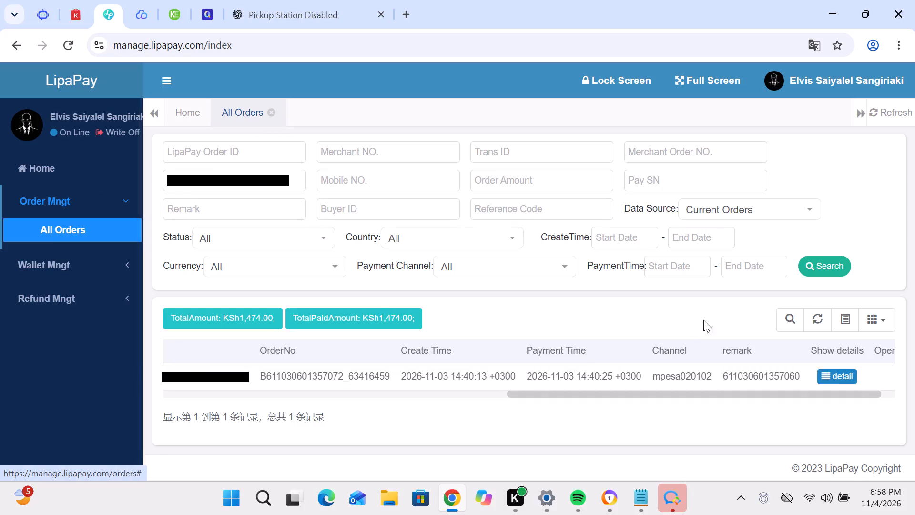
click(837, 261)
scroll(755, 271, down, 8)
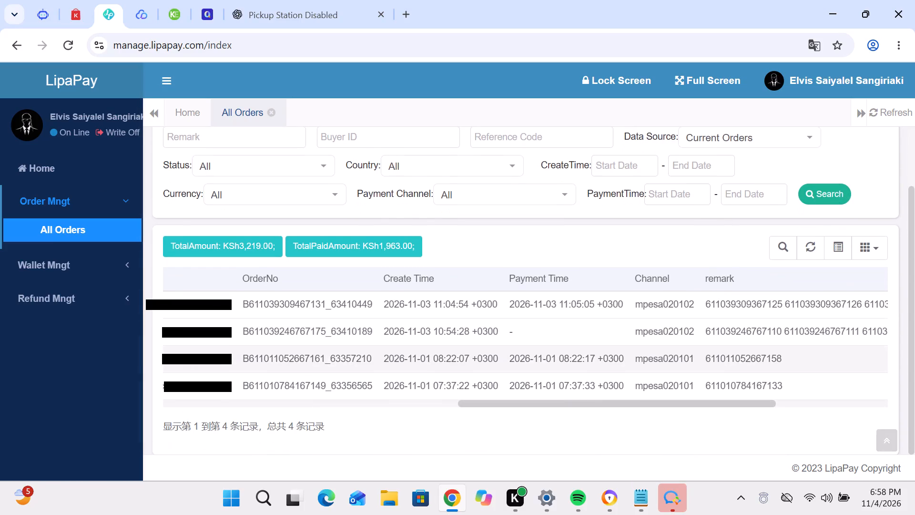
drag(704, 404, 819, 387)
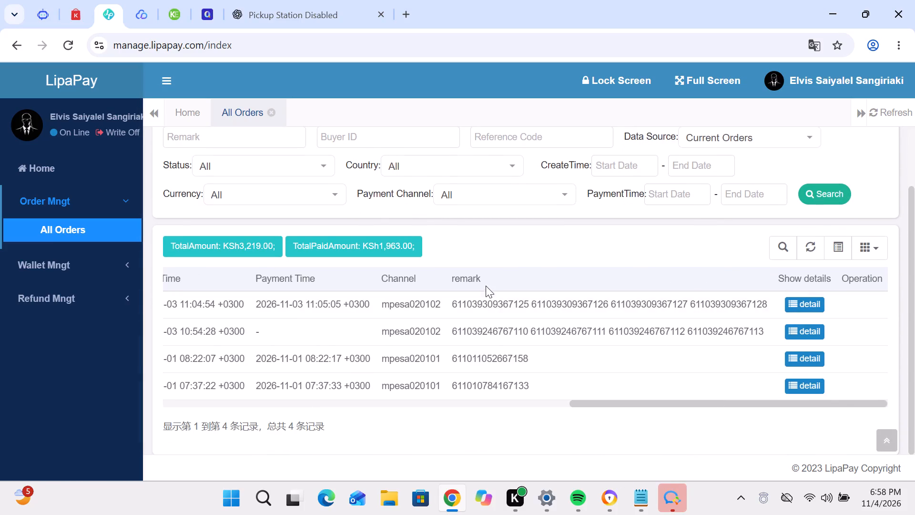
double_click(644, 302)
right_click(644, 302)
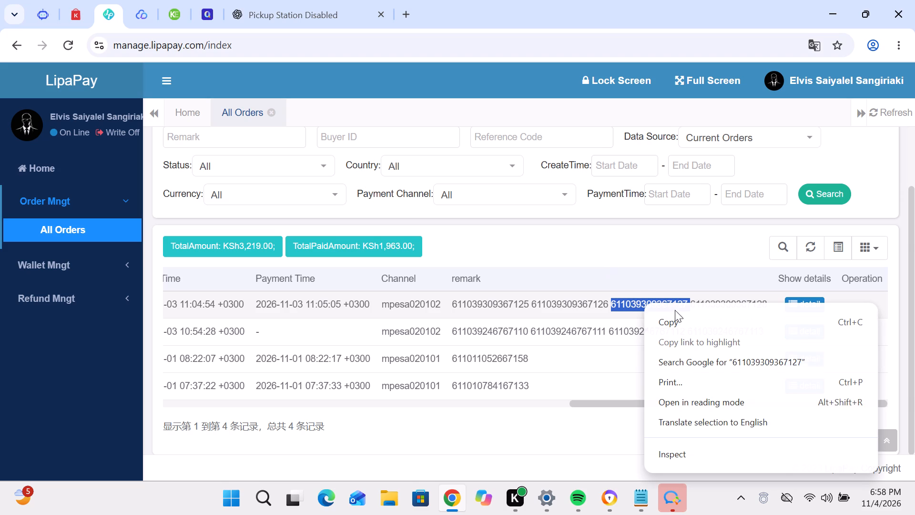
click(678, 317)
click(79, 7)
scroll(266, 145, up, 4)
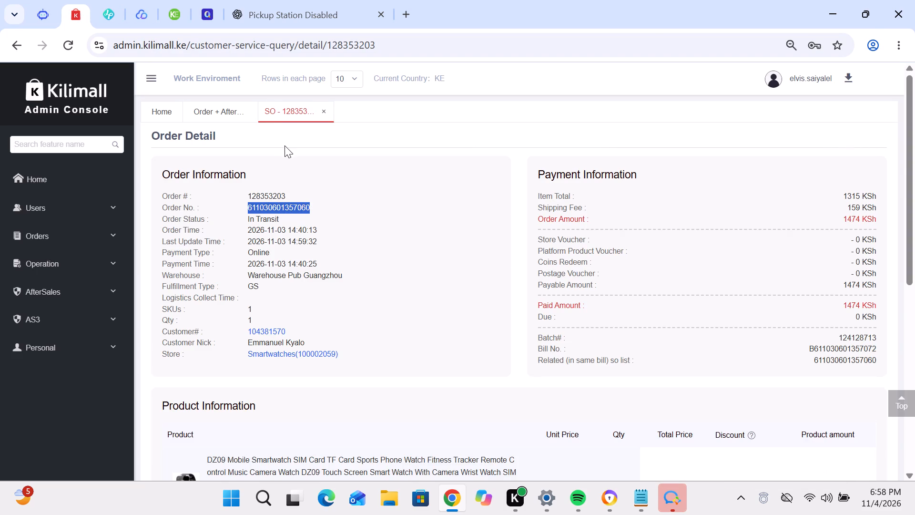
scroll(285, 145, up, 2)
click(215, 105)
drag(478, 172, 330, 172)
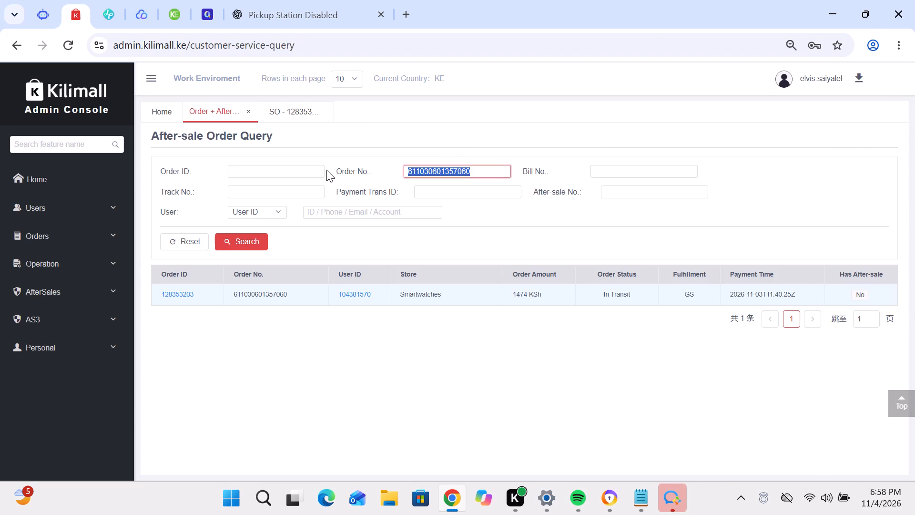
key(BackSpace)
key(ctrl+v)
click(256, 234)
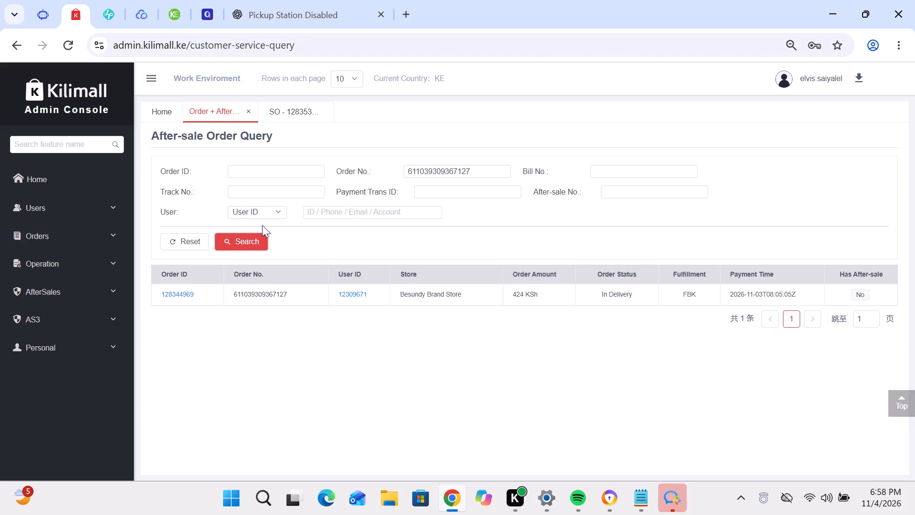
click(186, 289)
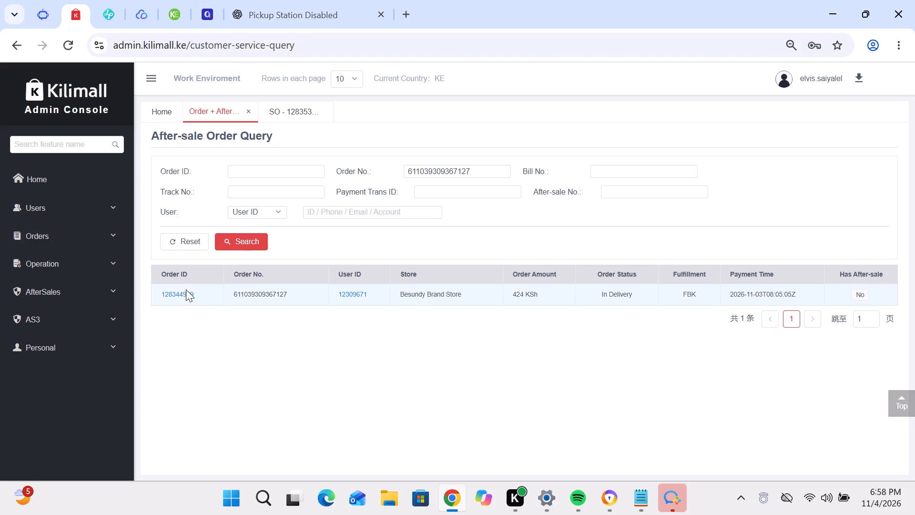
click(189, 295)
scroll(322, 247, down, 4)
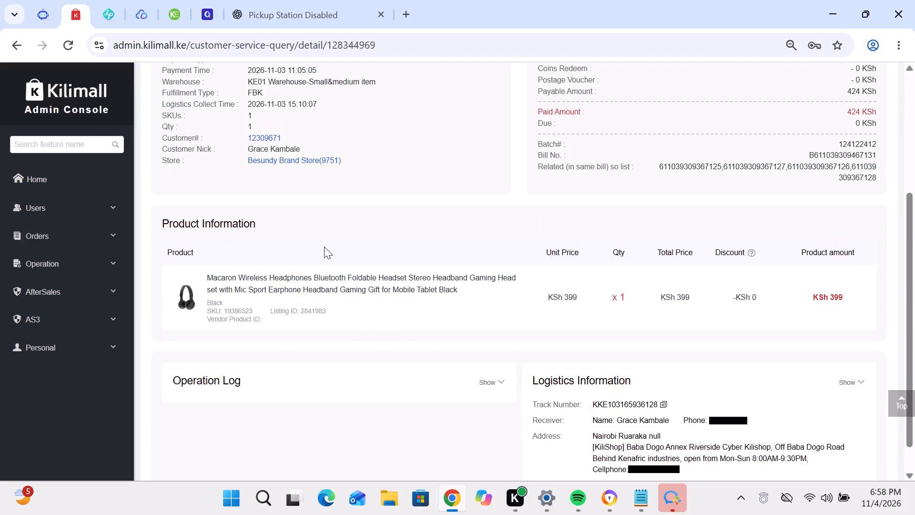
scroll(324, 247, down, 1)
scroll(723, 336, down, 3)
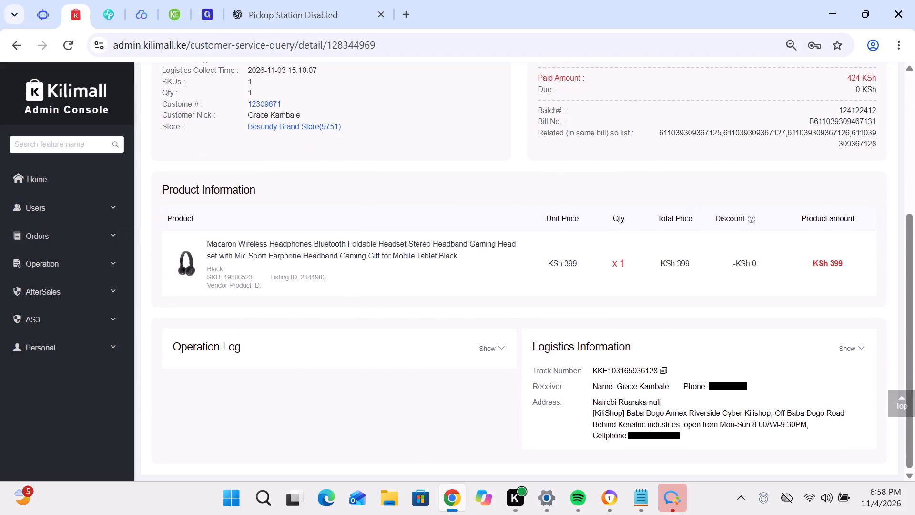
click(845, 346)
scroll(823, 341, down, 4)
scroll(815, 344, up, 7)
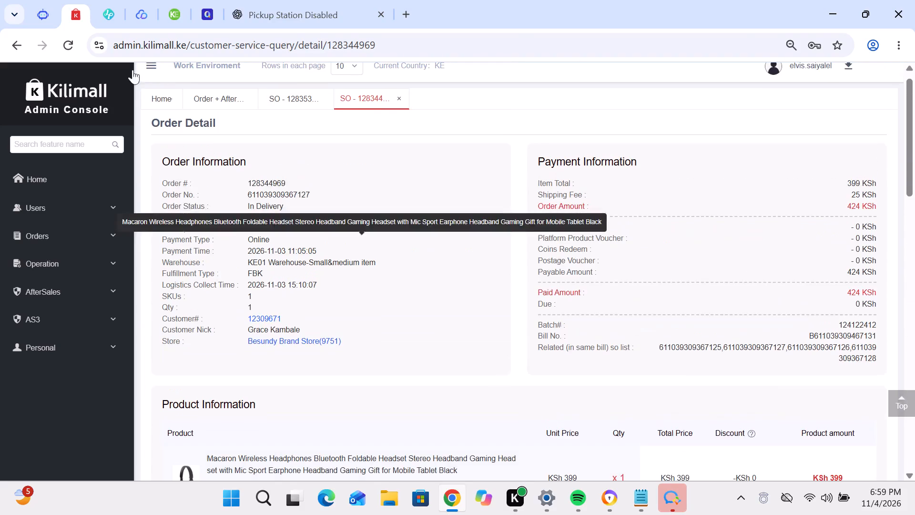
click(108, 15)
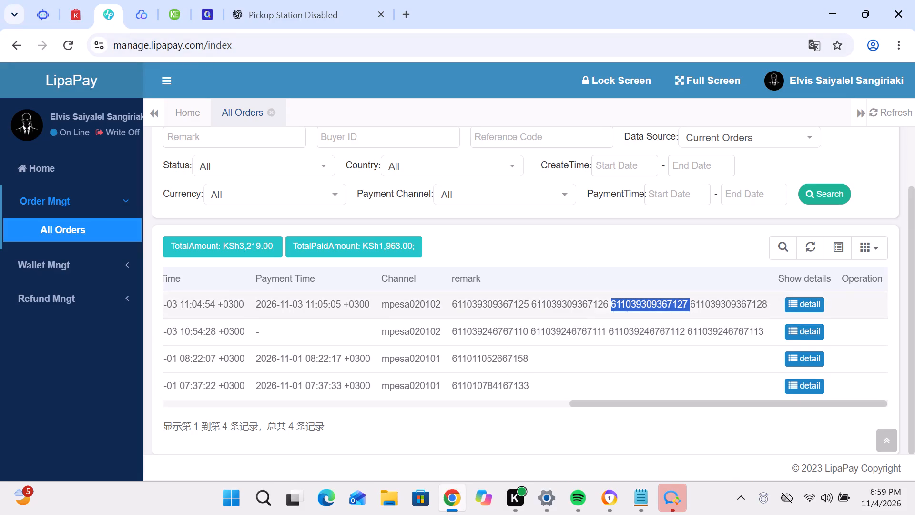
double_click(567, 301)
right_click(567, 301)
click(606, 329)
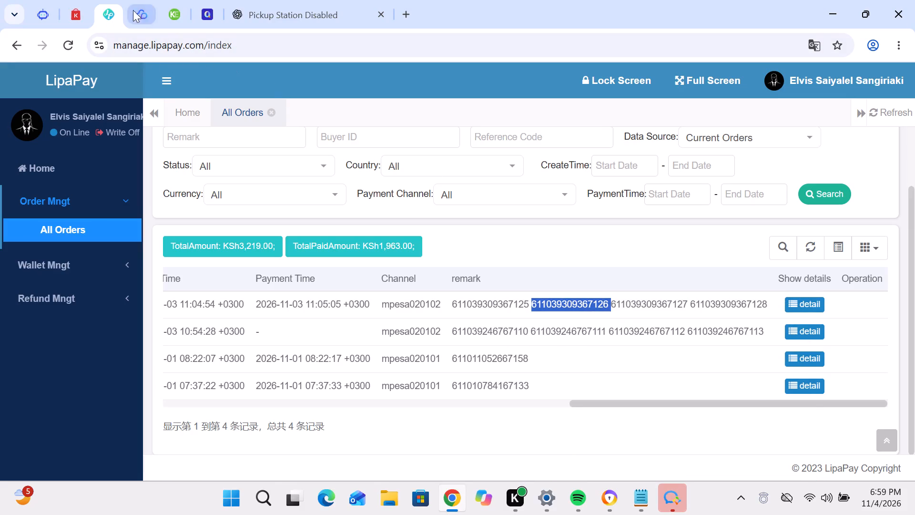
right_click(559, 303)
drag(595, 330, 584, 321)
click(82, 16)
scroll(173, 105, up, 6)
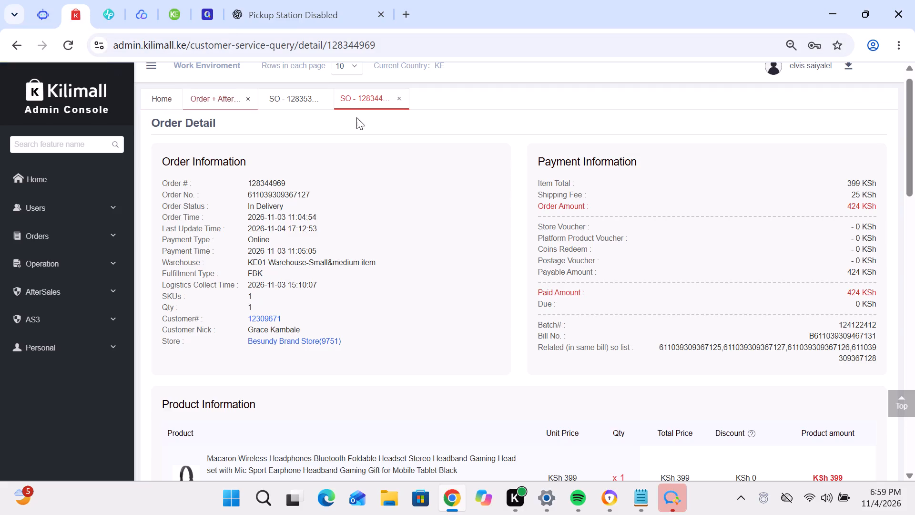
click(324, 102)
click(323, 92)
click(323, 100)
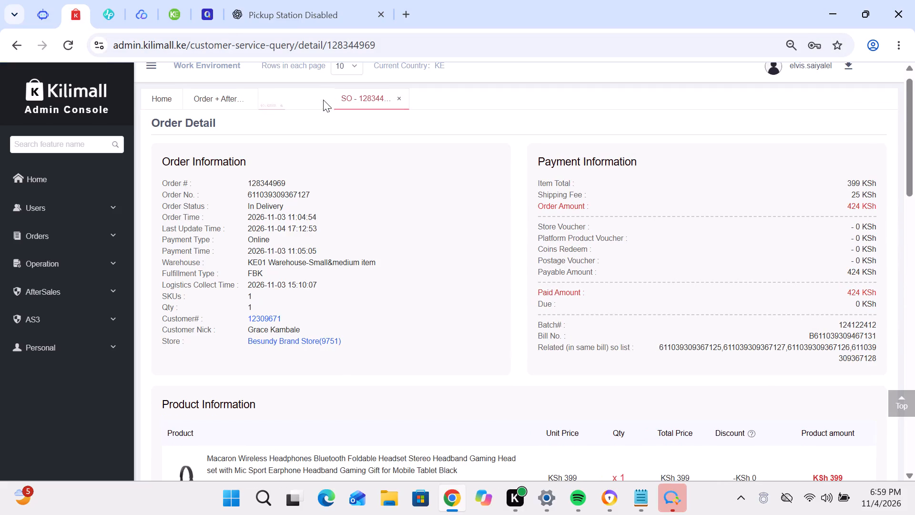
double_click(323, 100)
drag(480, 171, 300, 181)
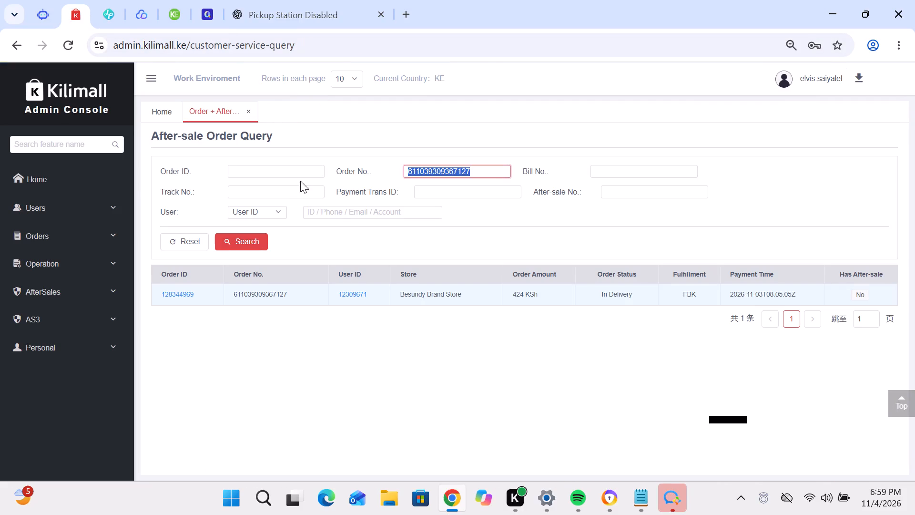
drag(300, 181, 276, 183)
key(BackSpace)
key(ctrl+v)
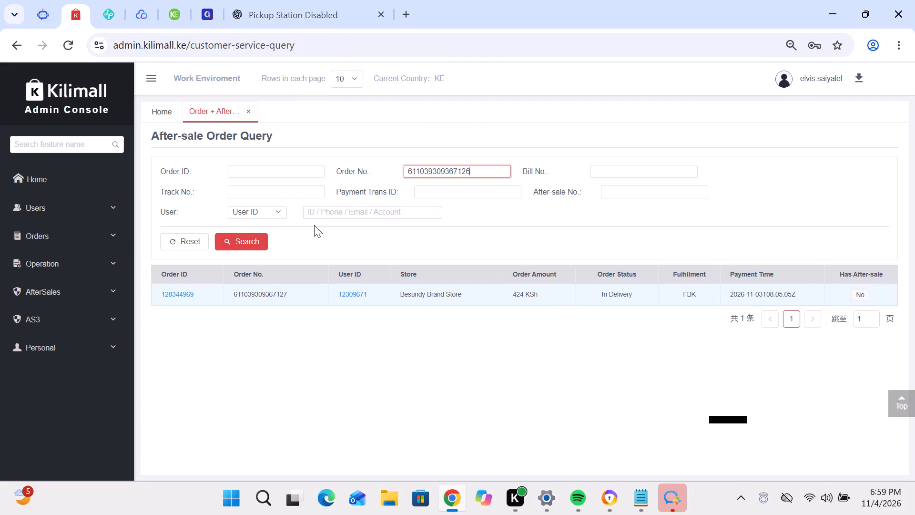
click(259, 237)
click(186, 294)
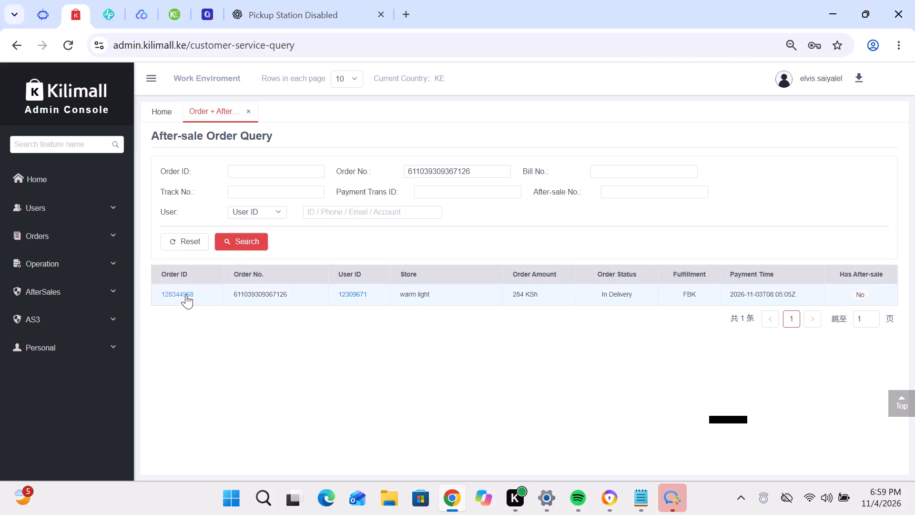
scroll(758, 288, down, 15)
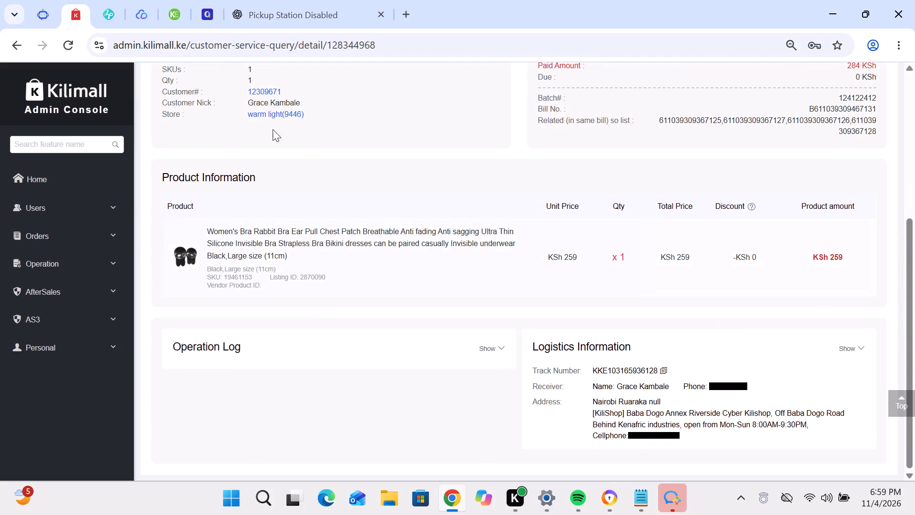
click(94, 13)
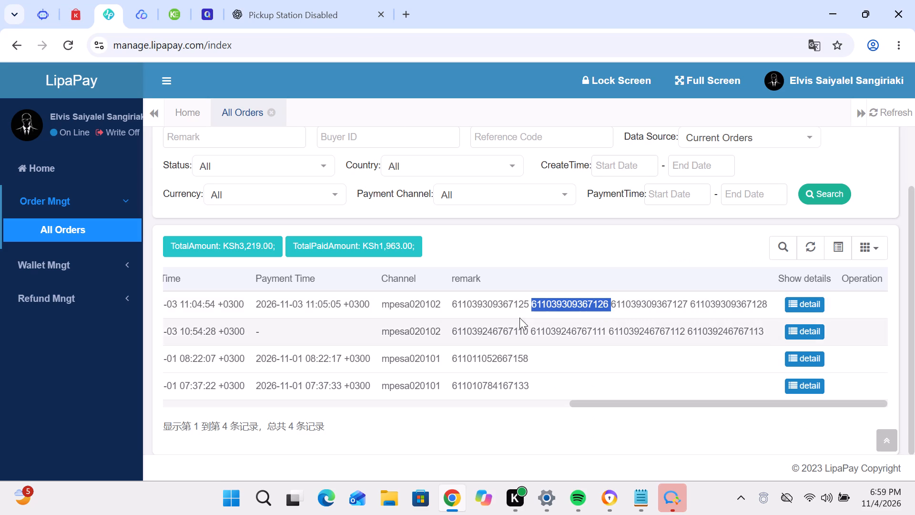
double_click(500, 302)
right_click(500, 302)
click(529, 321)
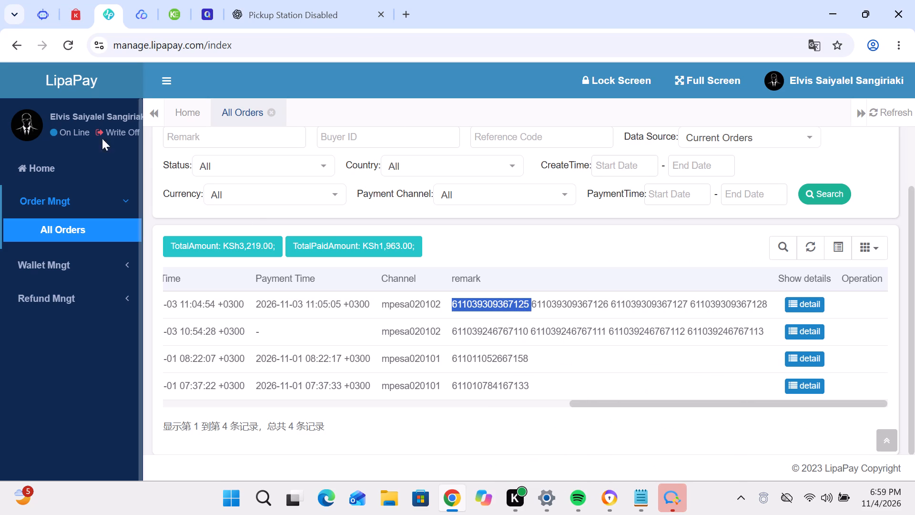
click(75, 21)
scroll(464, 155, up, 8)
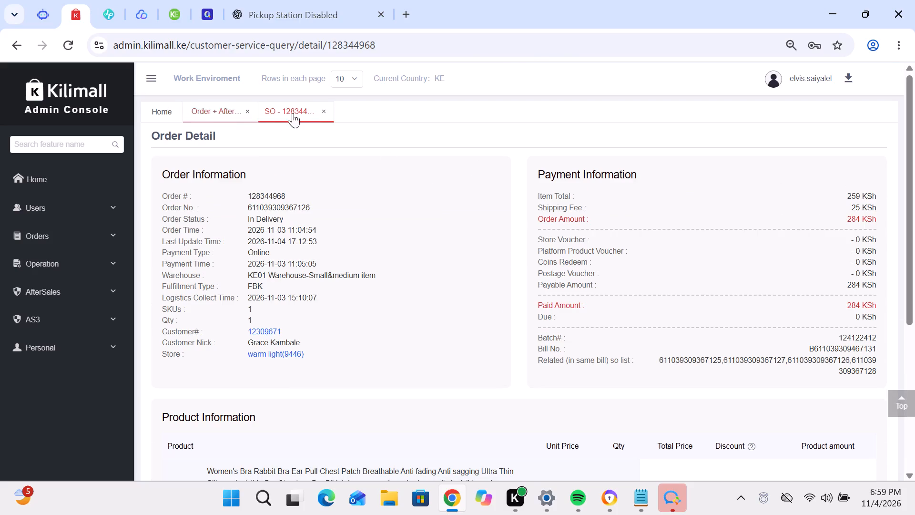
click(322, 113)
drag(487, 172, 307, 173)
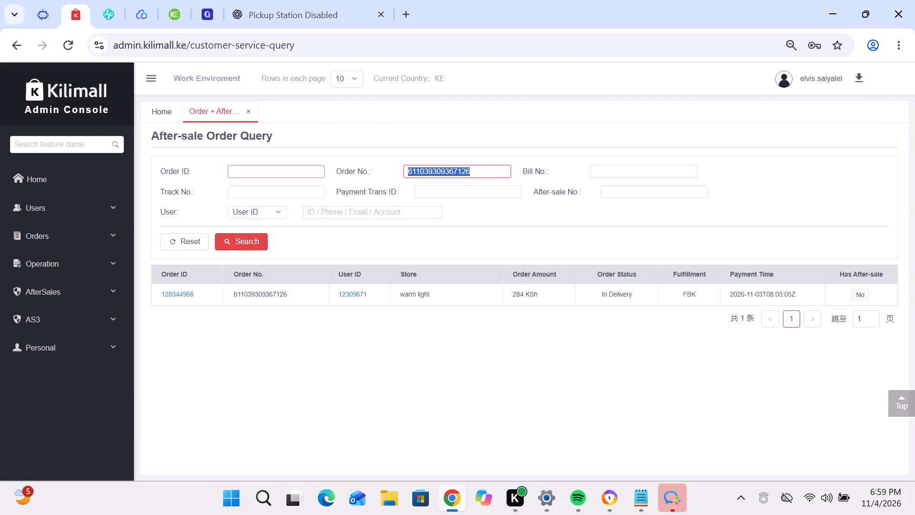
key(BackSpace)
key(ctrl+v)
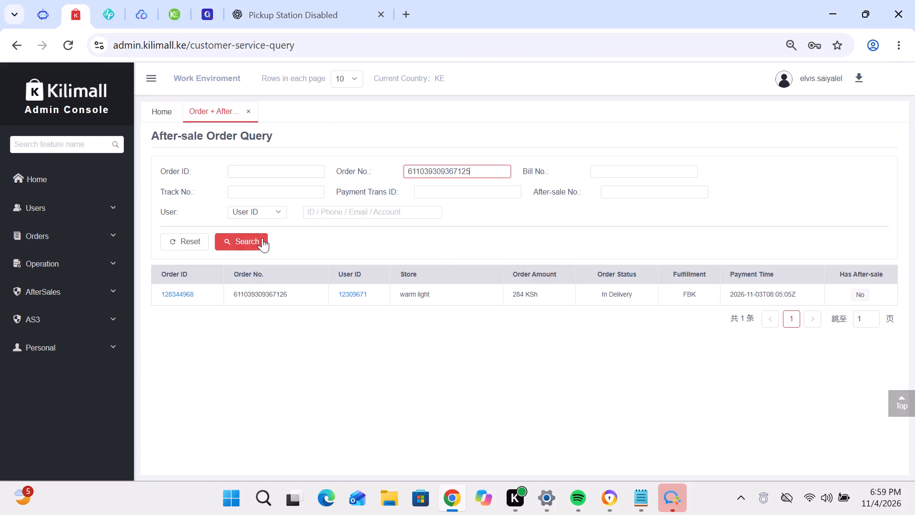
click(262, 238)
click(185, 295)
scroll(662, 272, down, 6)
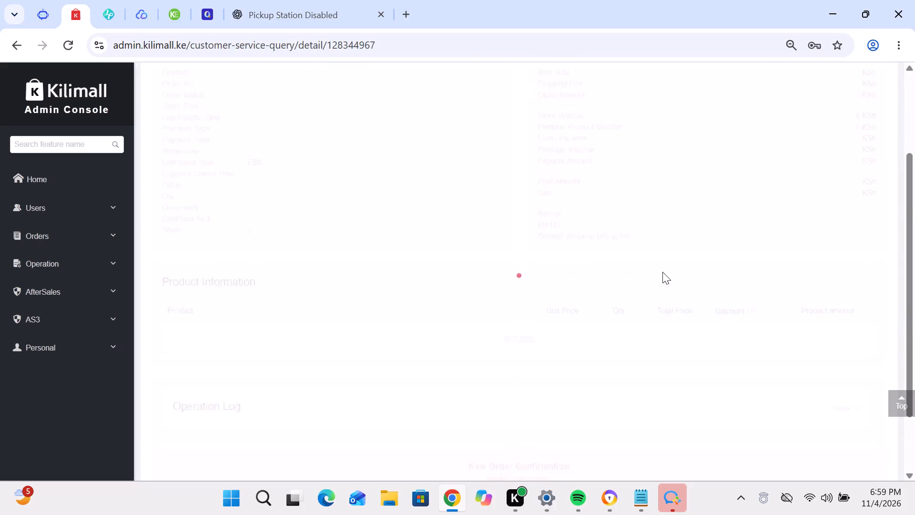
scroll(662, 272, down, 5)
click(854, 366)
scroll(836, 350, down, 3)
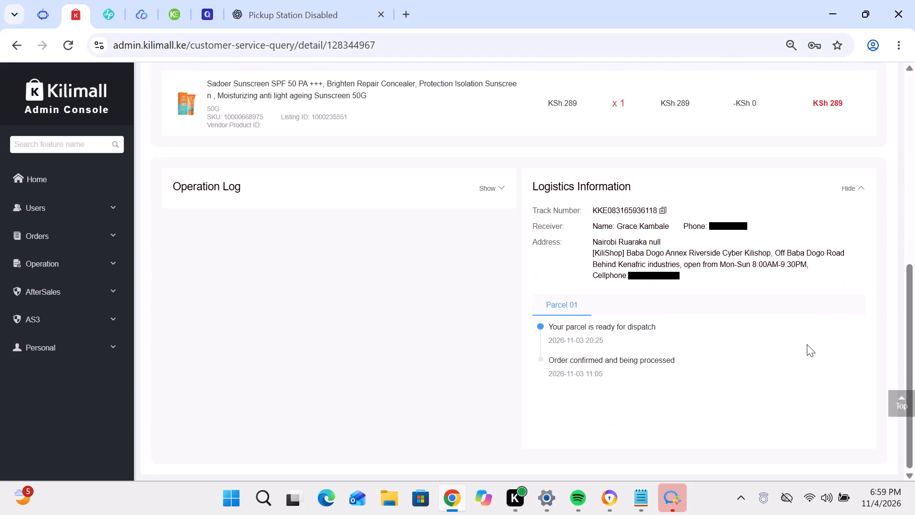
scroll(789, 340, up, 3)
scroll(681, 323, down, 5)
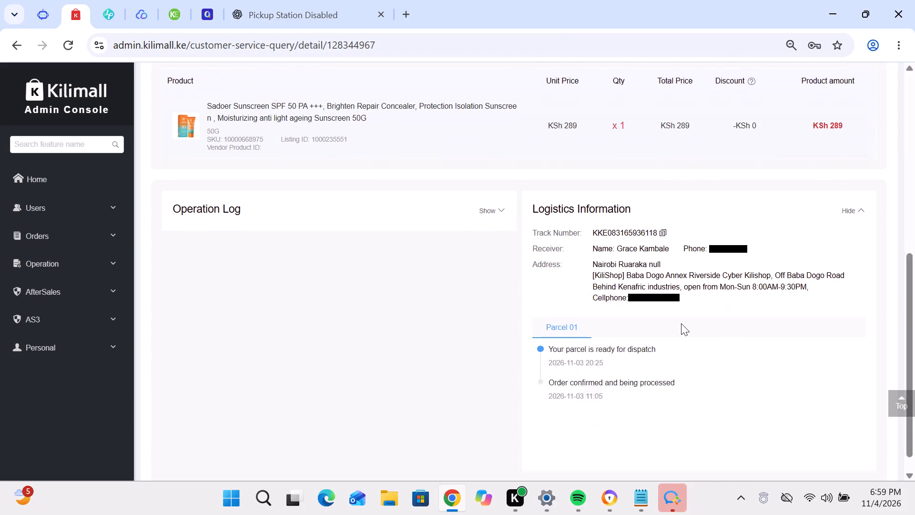
scroll(681, 323, up, 9)
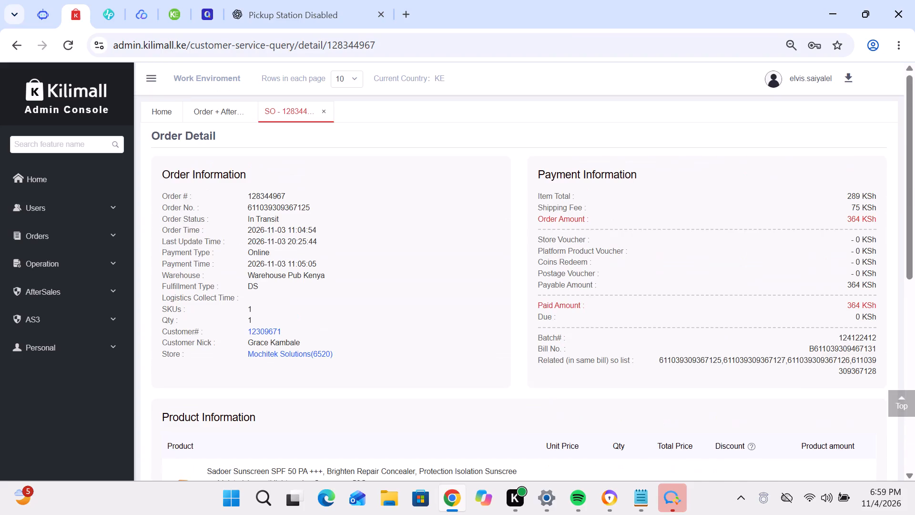
scroll(681, 323, up, 1)
scroll(681, 323, down, 5)
scroll(681, 323, up, 2)
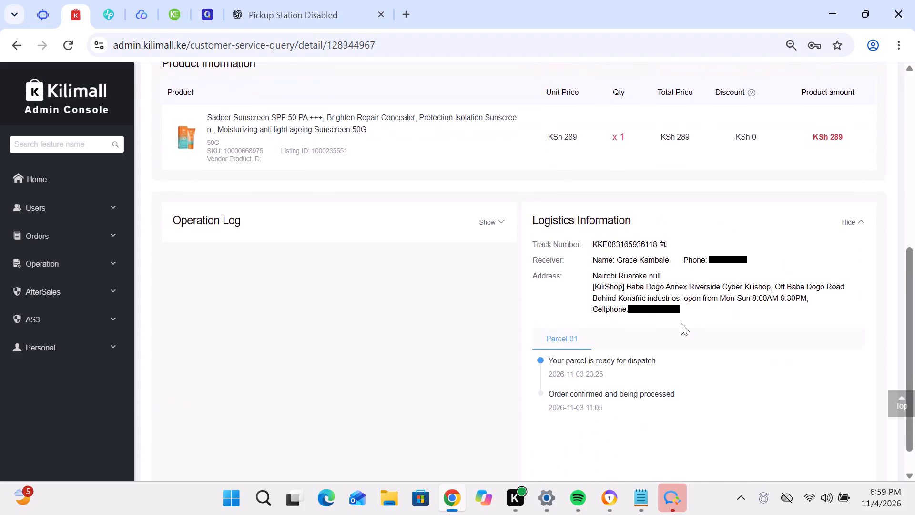
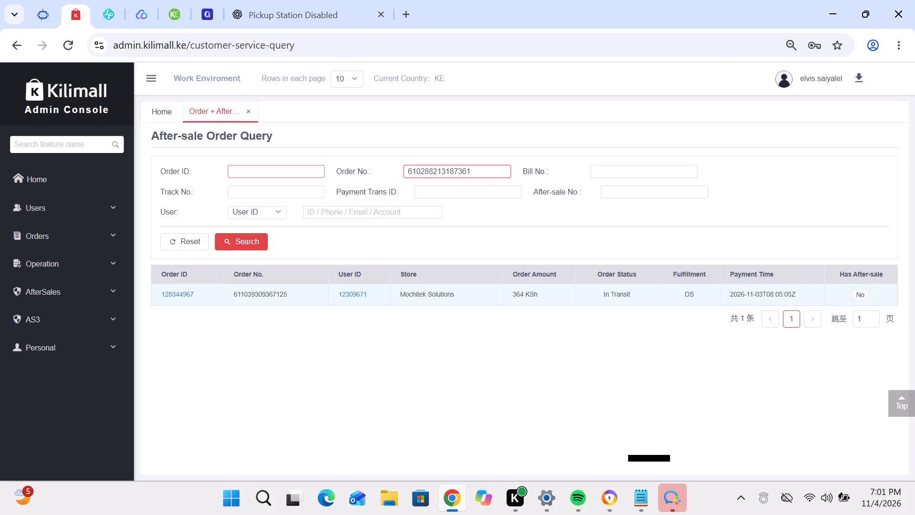
click(231, 235)
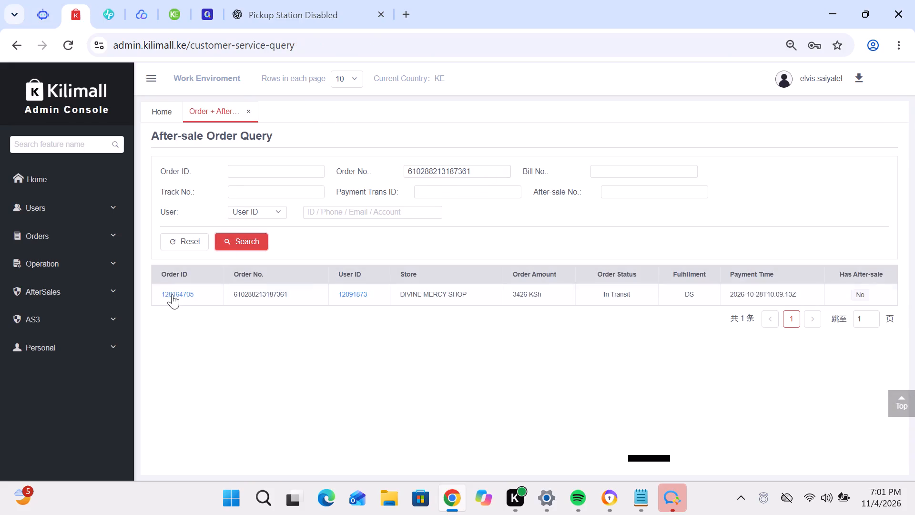
click(172, 294)
scroll(652, 294, down, 13)
click(856, 357)
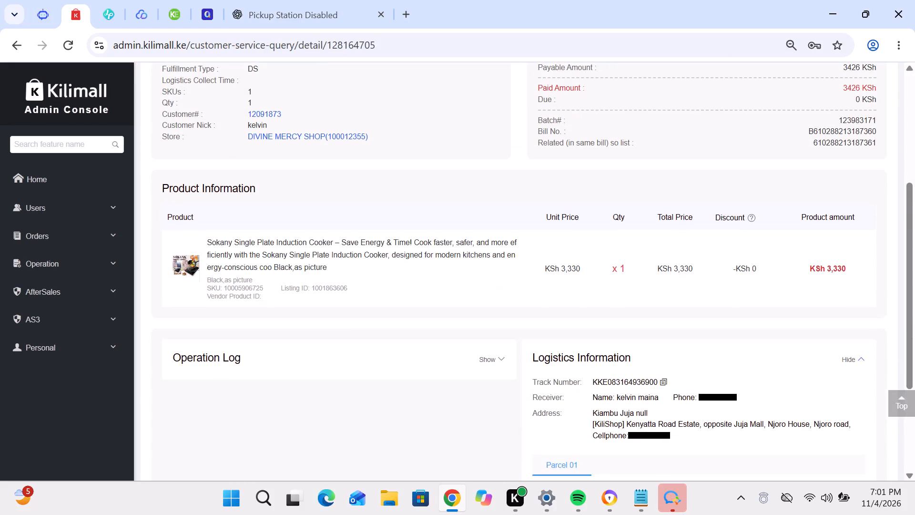
scroll(842, 361, down, 3)
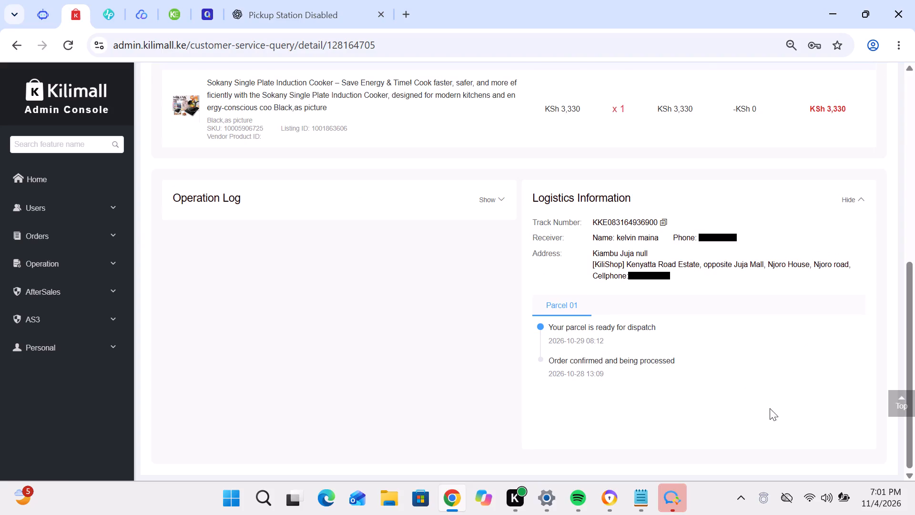
Open the system calendar and check the October and November 2026 dates against the order's parcel timeline.
click(880, 491)
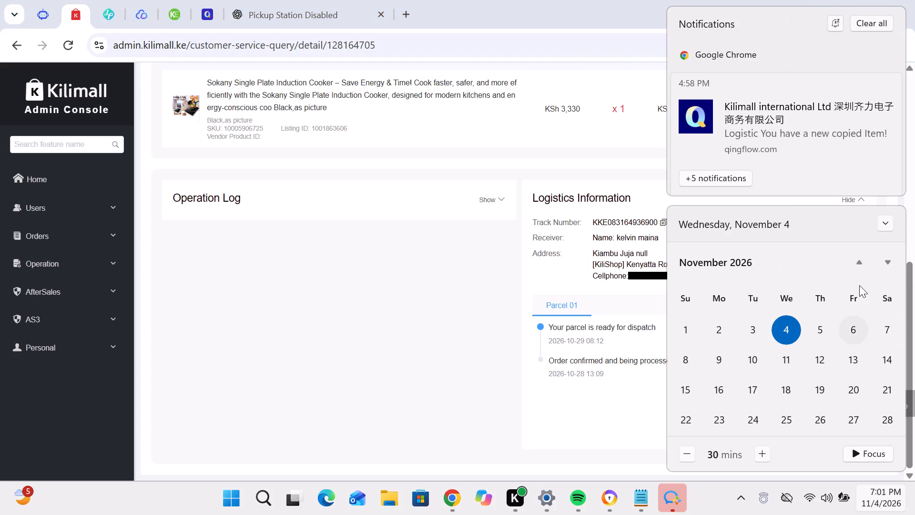
click(858, 258)
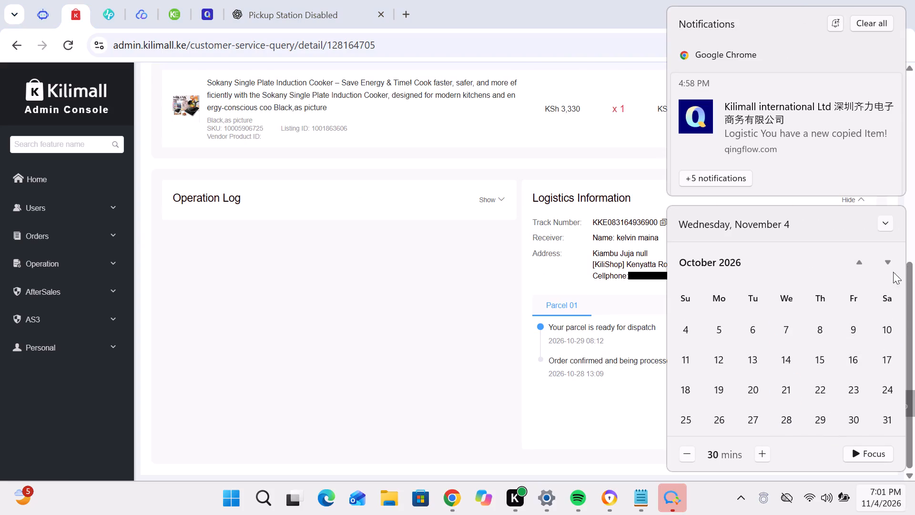
click(898, 257)
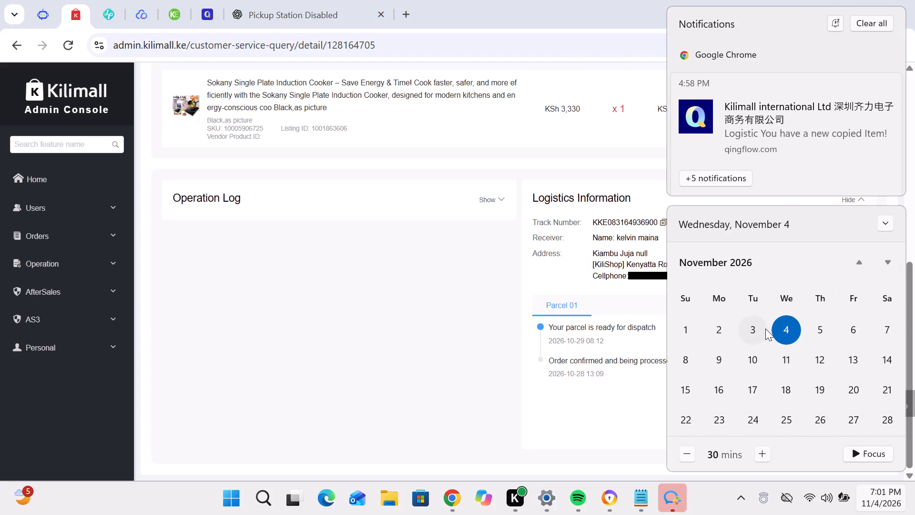
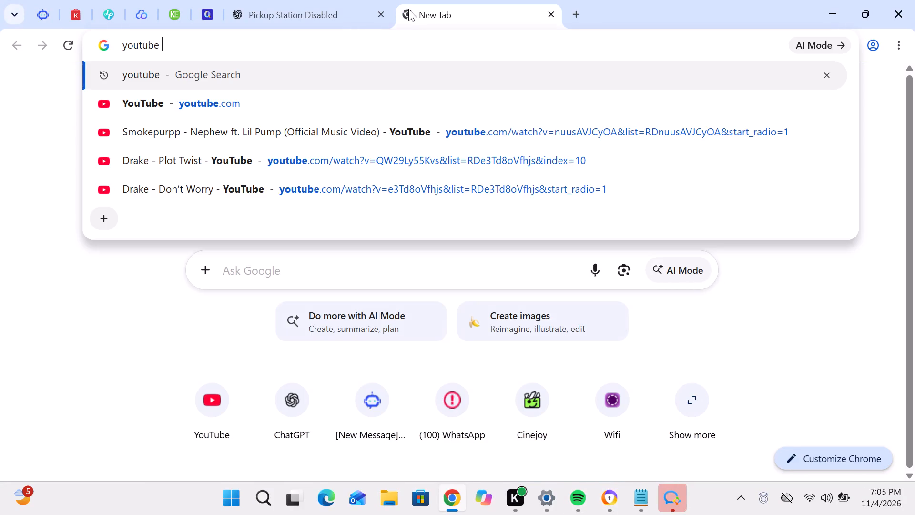
Search Google for youtube and open the YouTube site in the new tab.
key(Return)
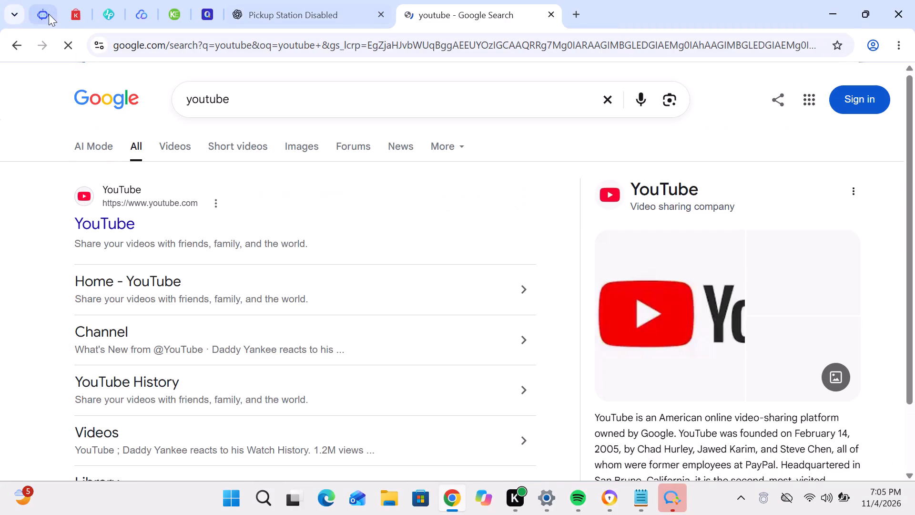
click(129, 216)
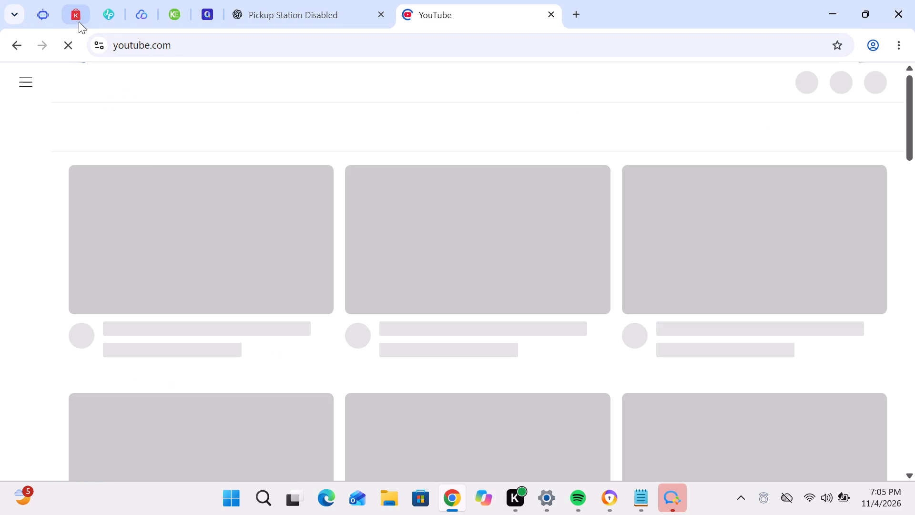
Switch back to the Kilimall order's logistics details, continuing to the customer message page.
click(64, 15)
click(36, 22)
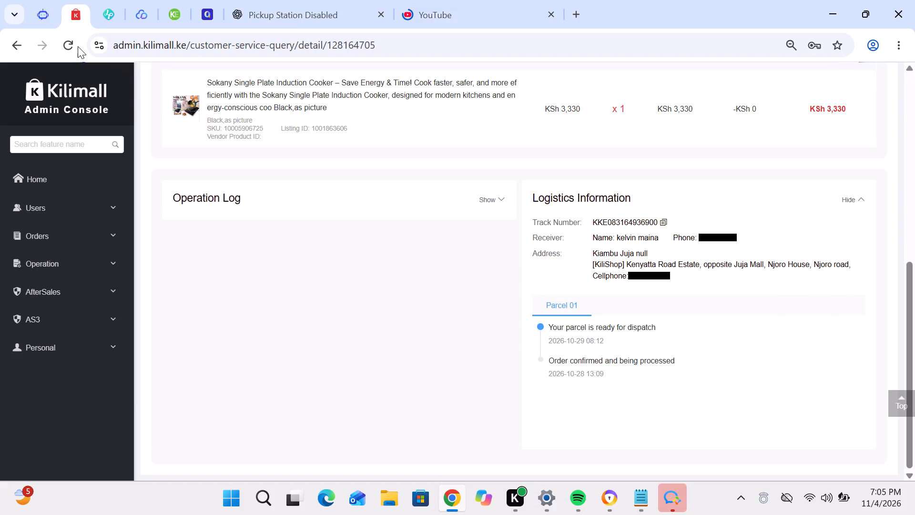
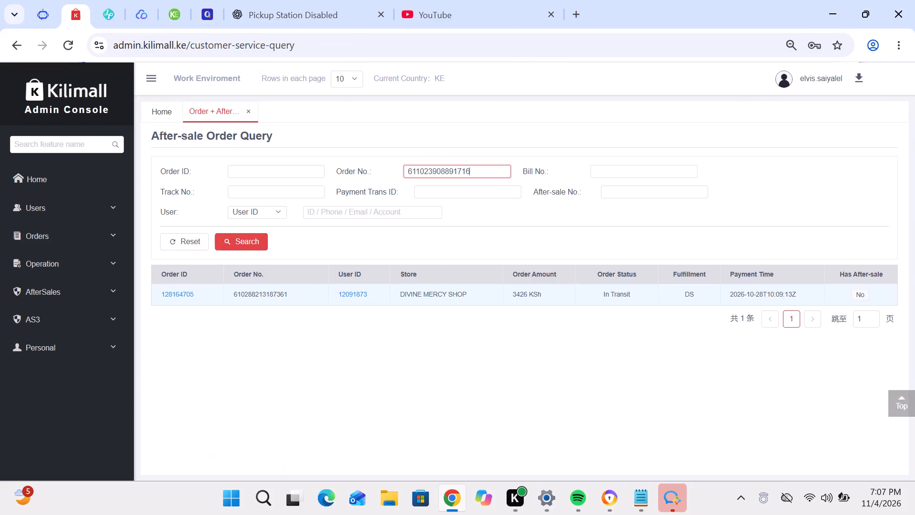
click(253, 239)
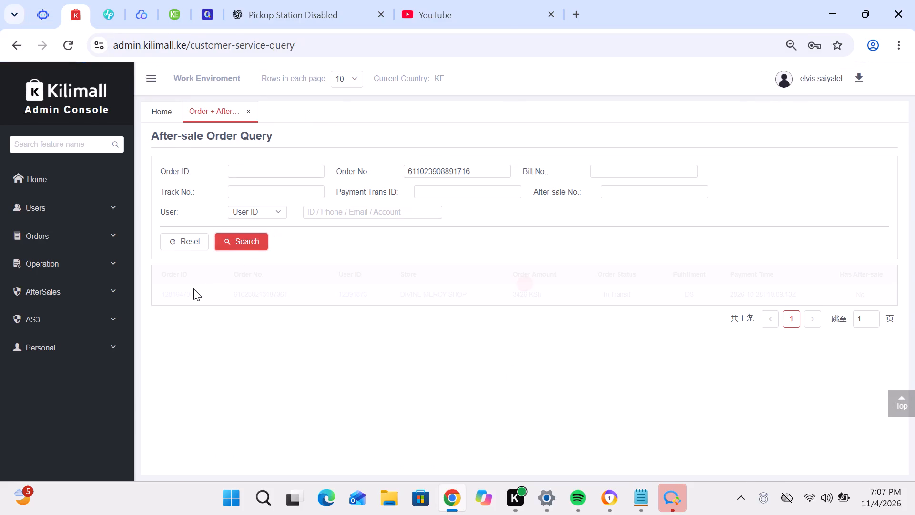
click(182, 291)
Expand the order's logistics information and examine the parcel's tracking history, receiver details and product information.
scroll(618, 244, down, 14)
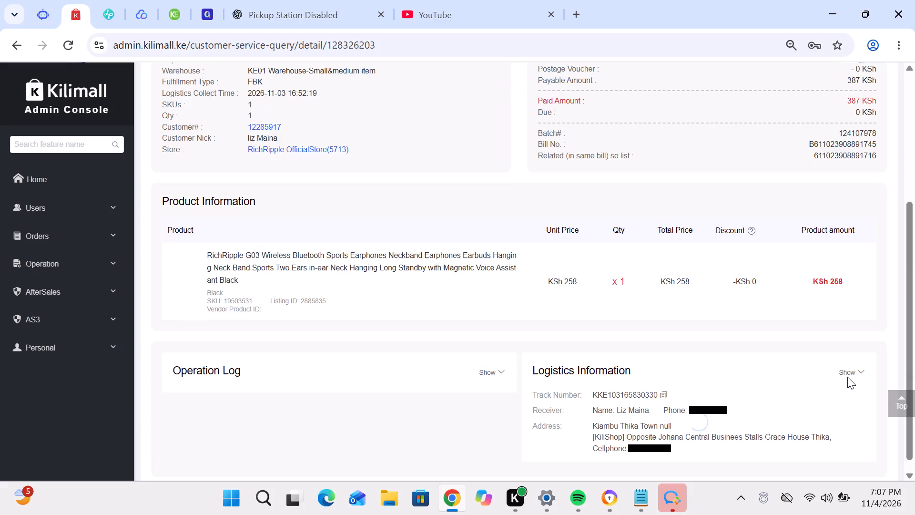
click(848, 375)
scroll(839, 371, down, 4)
scroll(790, 371, up, 1)
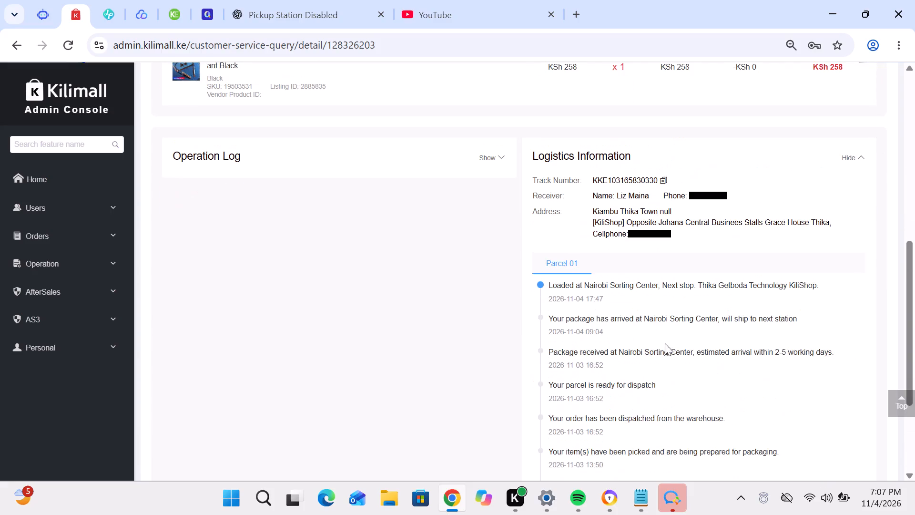
scroll(653, 334, down, 2)
scroll(653, 334, up, 3)
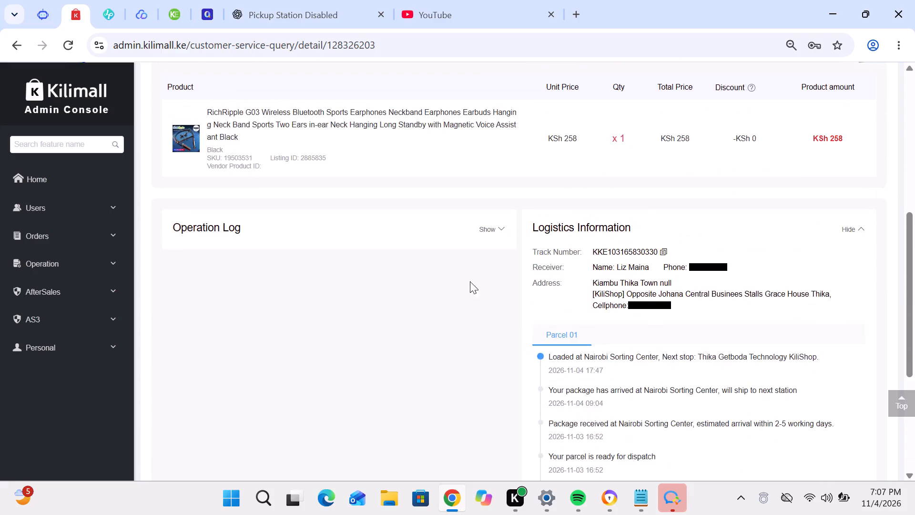
scroll(397, 256, up, 2)
scroll(367, 241, down, 2)
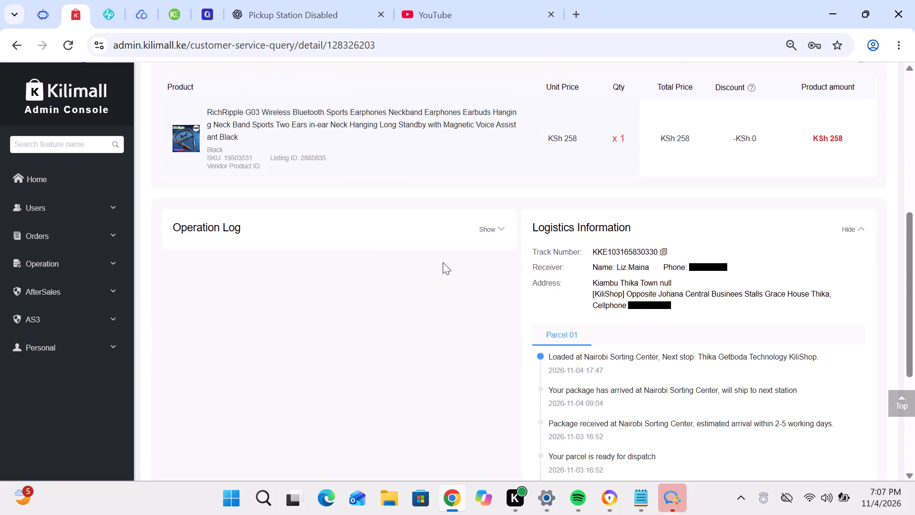
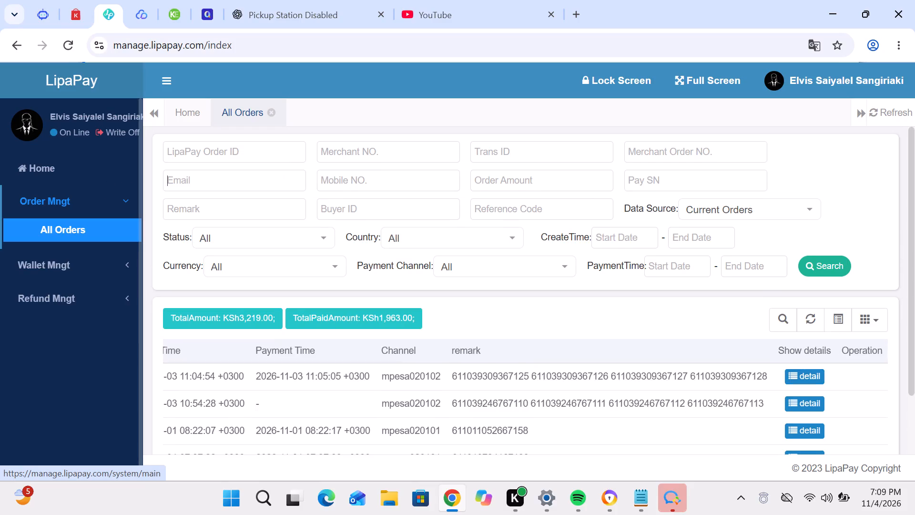
Search the LipaPay orders by the customer's email and copy the order number from the newest payment's remark.
key(ctrl+v)
click(805, 262)
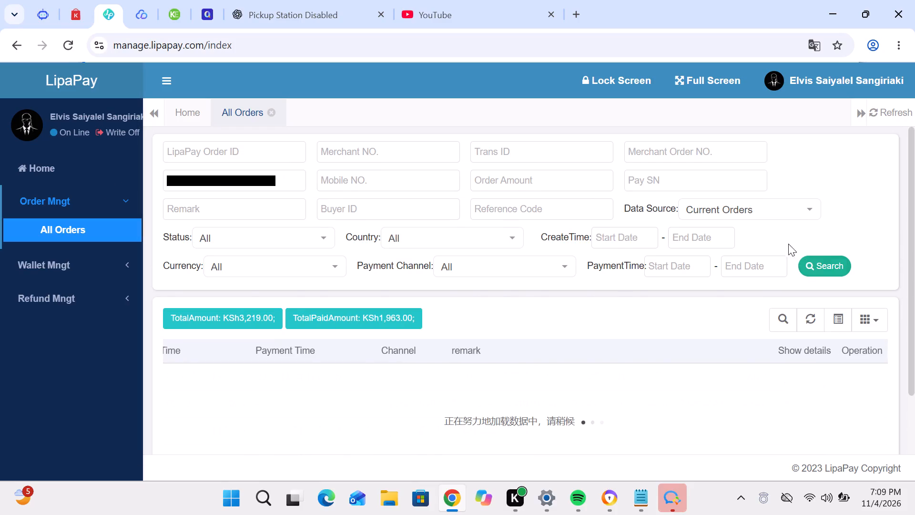
scroll(715, 231, down, 4)
scroll(712, 243, up, 2)
double_click(727, 283)
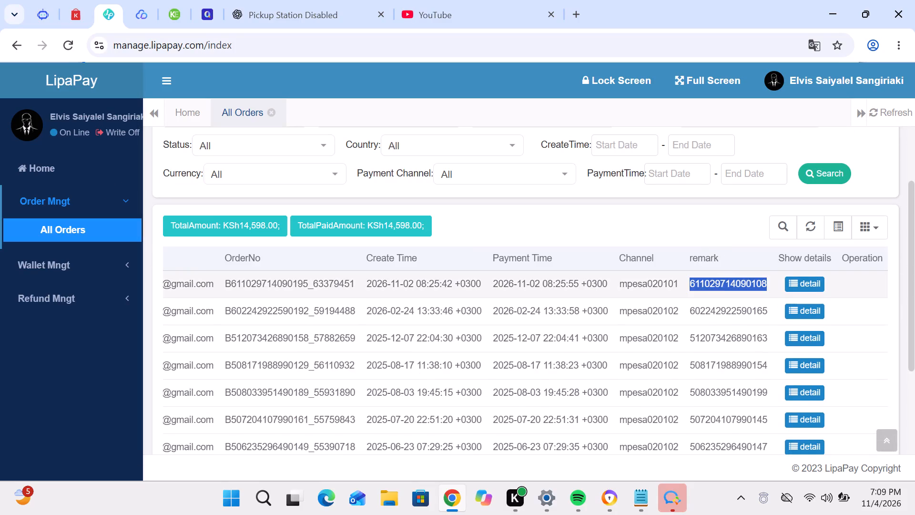
right_click(727, 283)
click(543, 297)
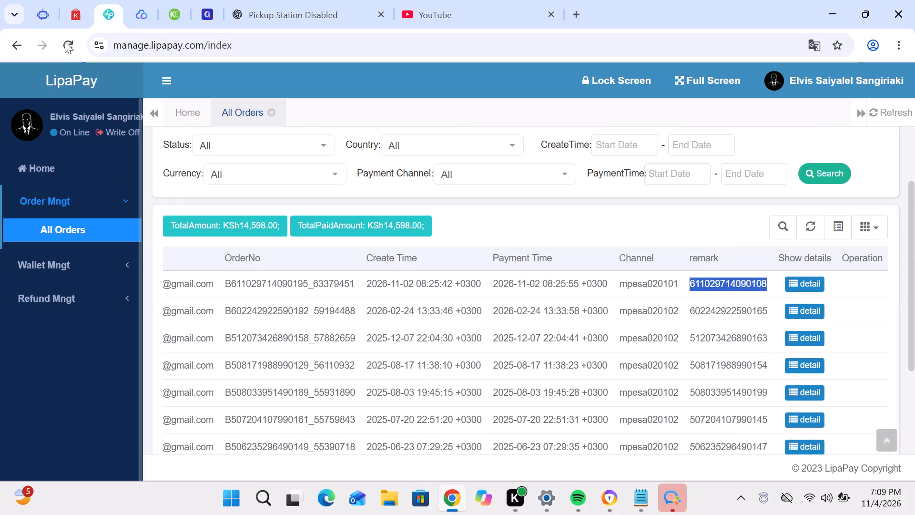
click(70, 26)
scroll(246, 120, up, 10)
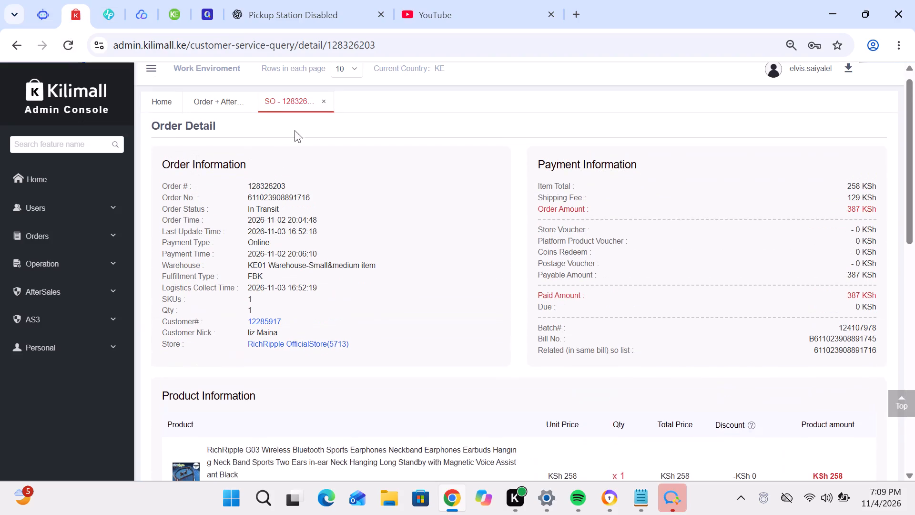
scroll(254, 99, up, 1)
click(325, 112)
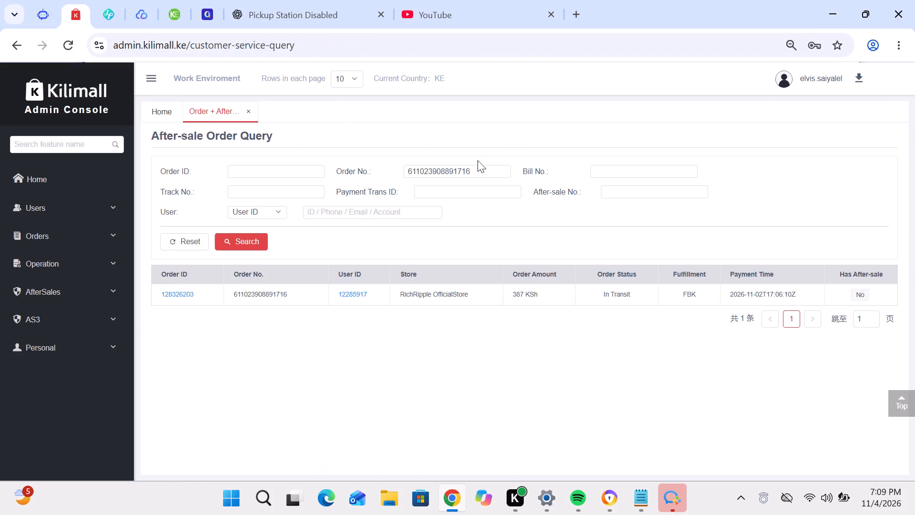
drag(483, 170, 330, 190)
key(BackSpace)
key(ctrl+v)
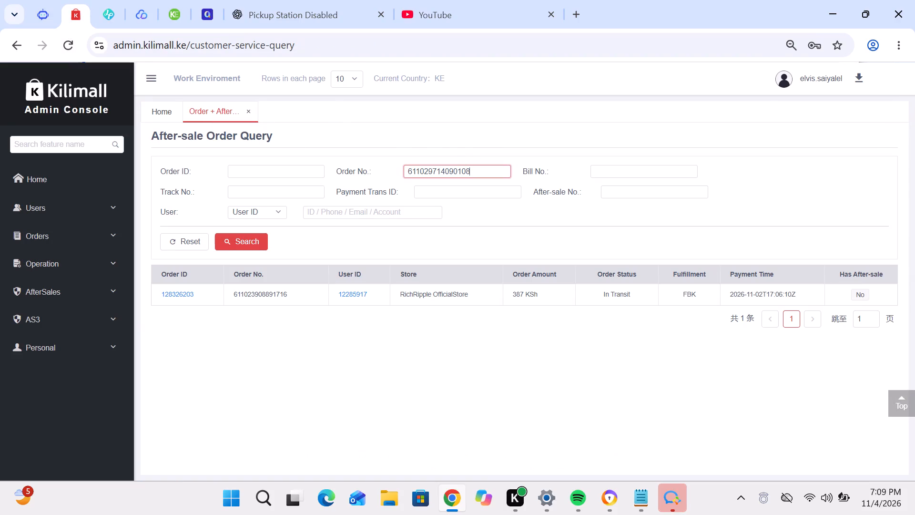
click(251, 244)
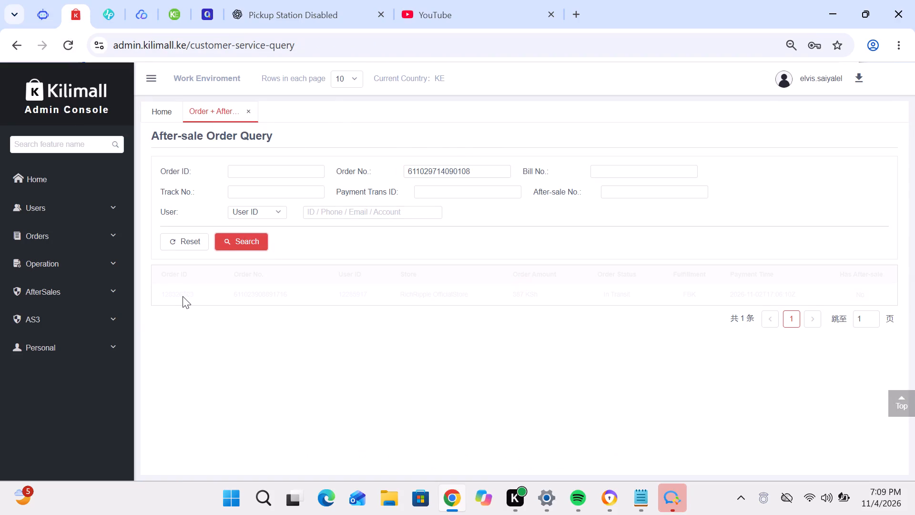
click(182, 295)
Expand the order's logistics information and examine the parcel tracking, receiver details, product and order status.
scroll(496, 268, down, 11)
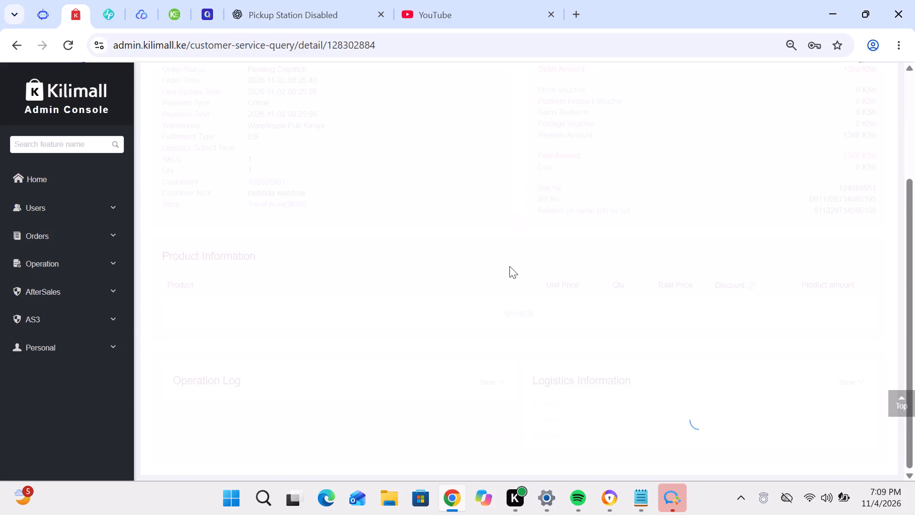
scroll(509, 266, down, 6)
click(839, 348)
scroll(811, 339, down, 3)
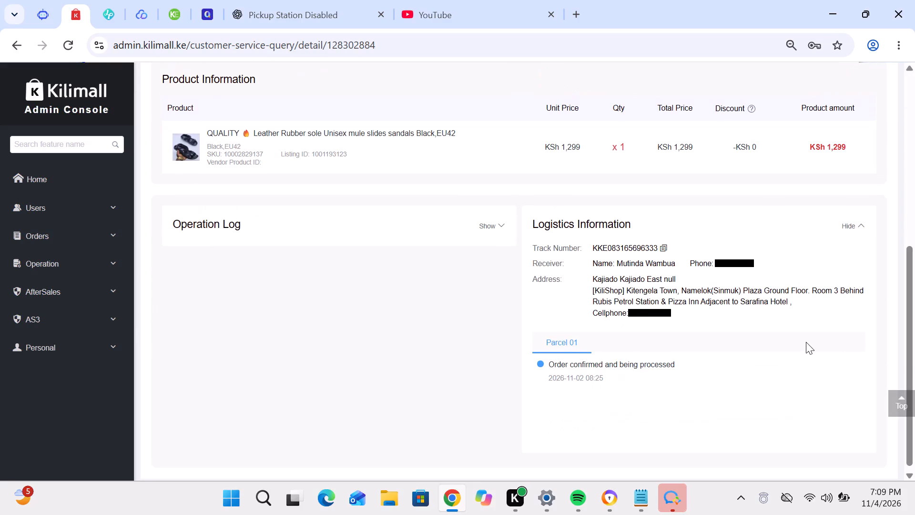
scroll(586, 335, up, 3)
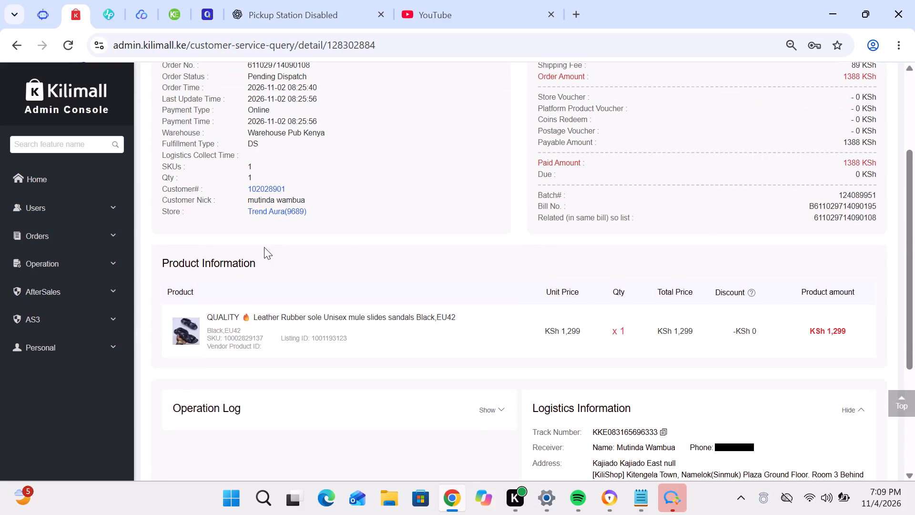
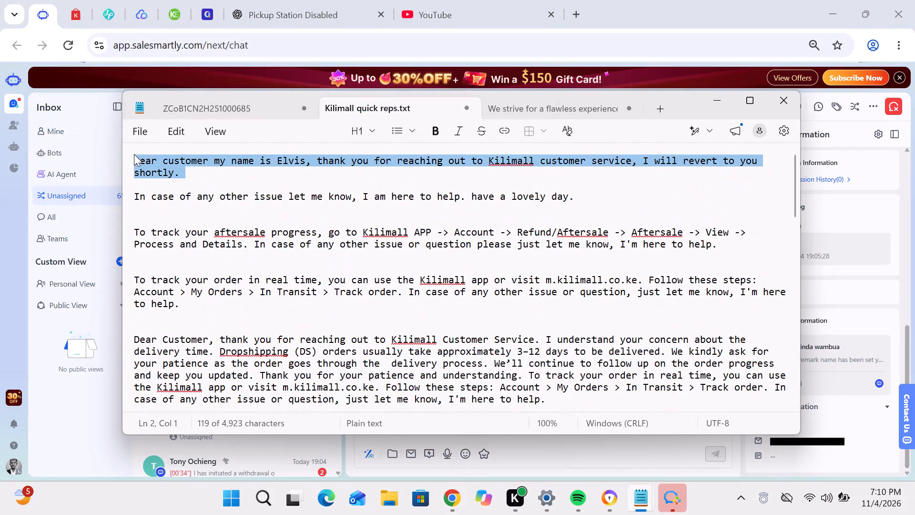
Copy the selected opening greeting that thanks the customer for reaching out from the Kilimall quick replies in Notepad.
right_click(137, 153)
click(208, 168)
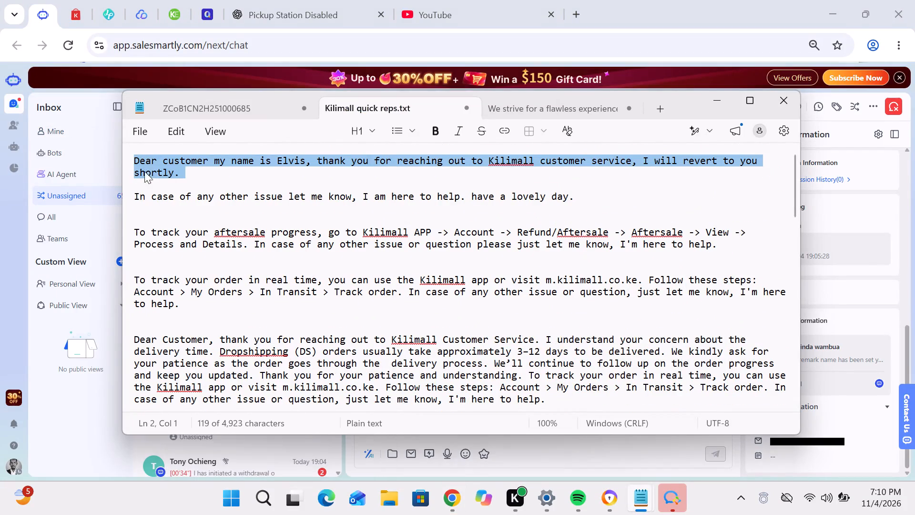
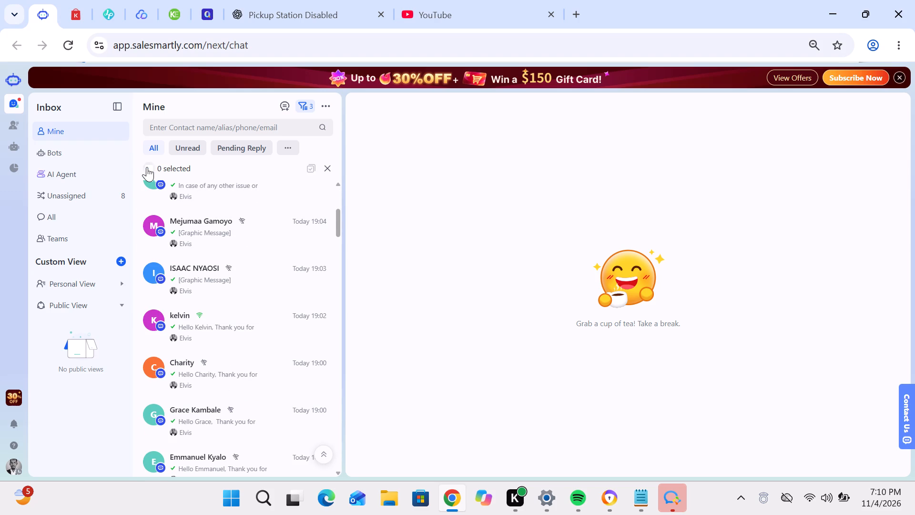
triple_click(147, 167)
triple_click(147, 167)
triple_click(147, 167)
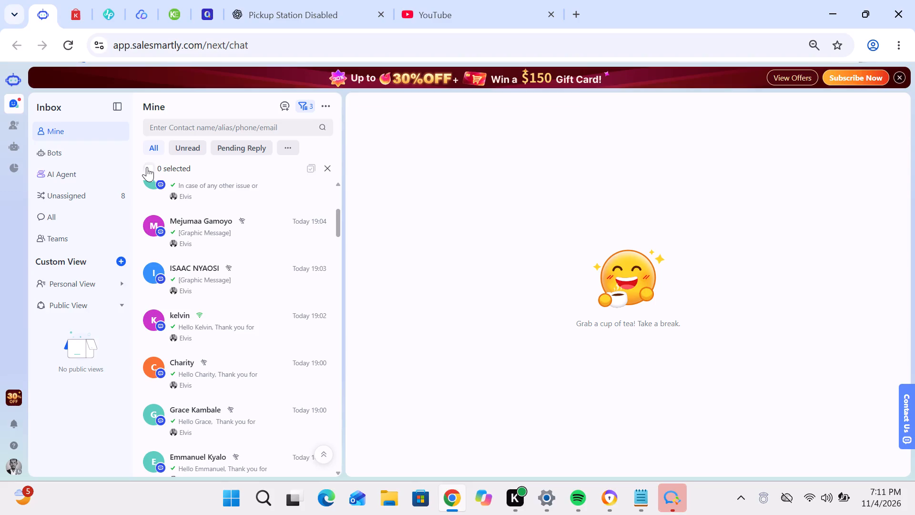
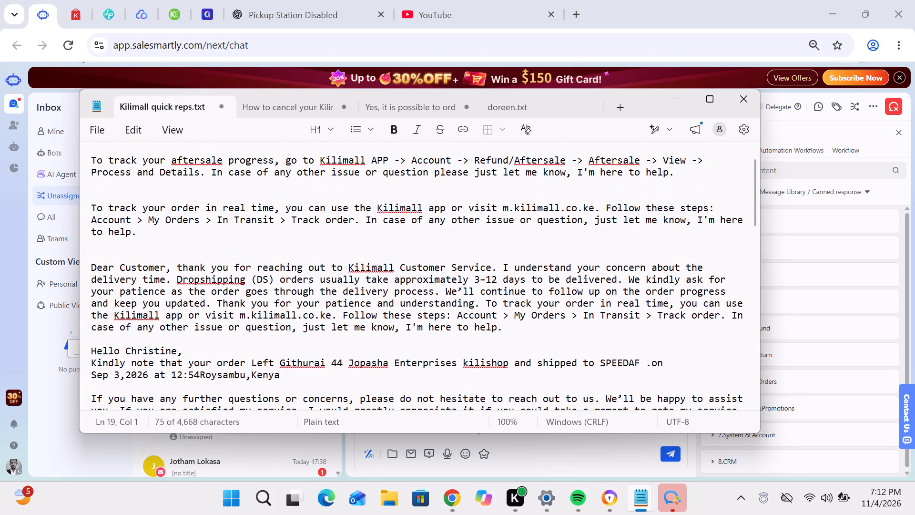
Copy the aftersale return instructions in the Kilimall quick replies, from "you'd wish to the return the parcel" through "Order in question:".
scroll(495, 302, down, 20)
scroll(495, 302, down, 1)
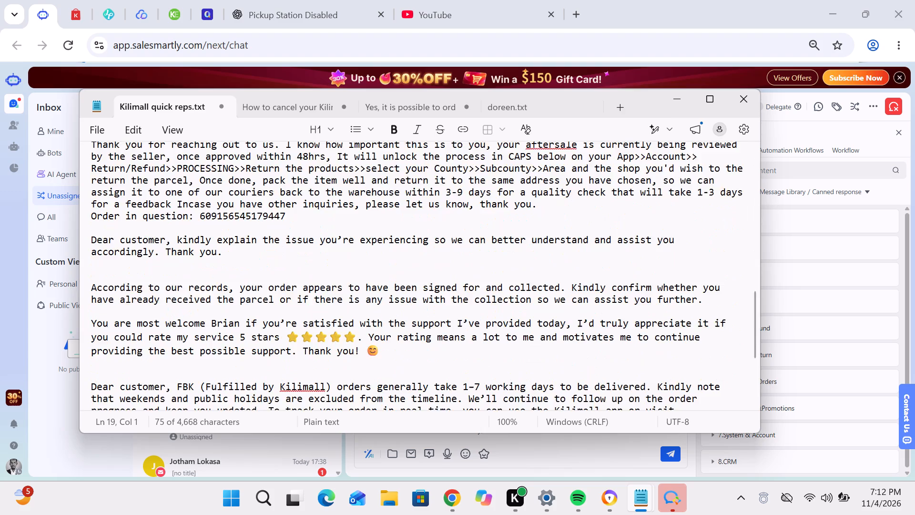
scroll(481, 292, down, 13)
scroll(493, 317, up, 2)
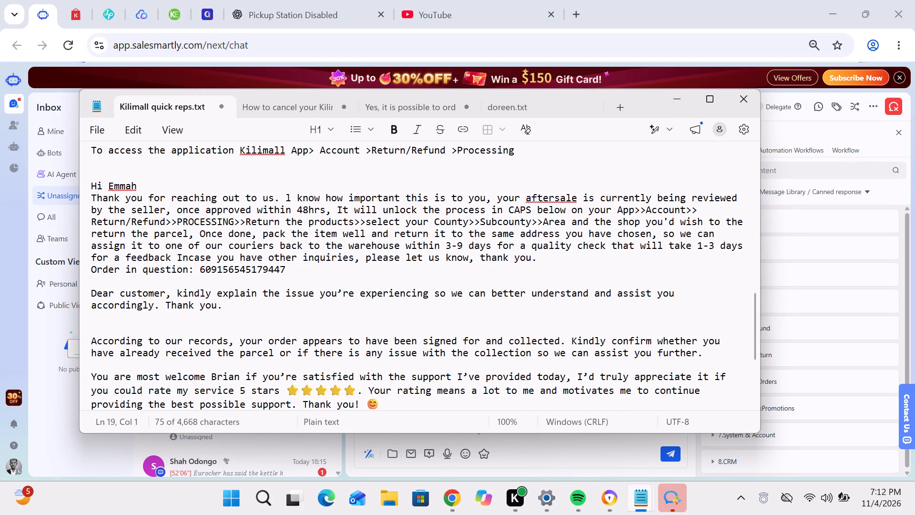
drag(646, 223, 646, 249)
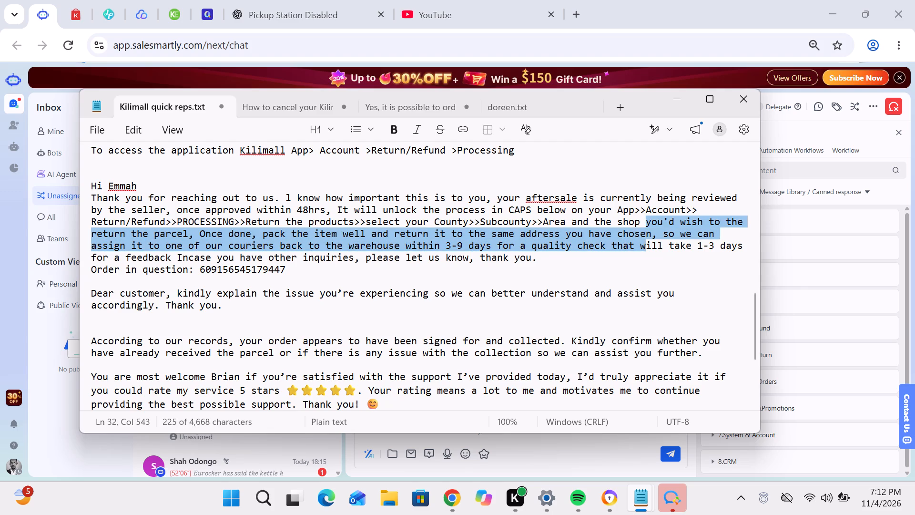
drag(646, 249, 194, 269)
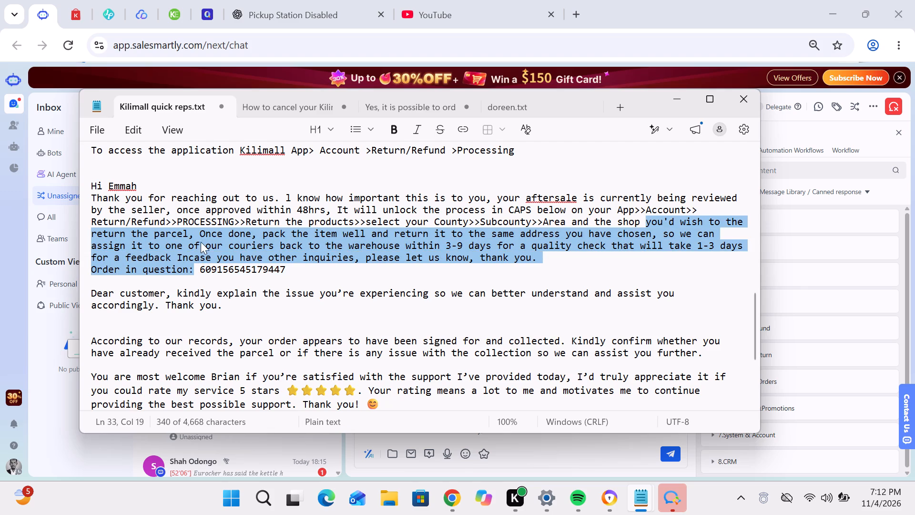
right_click(202, 240)
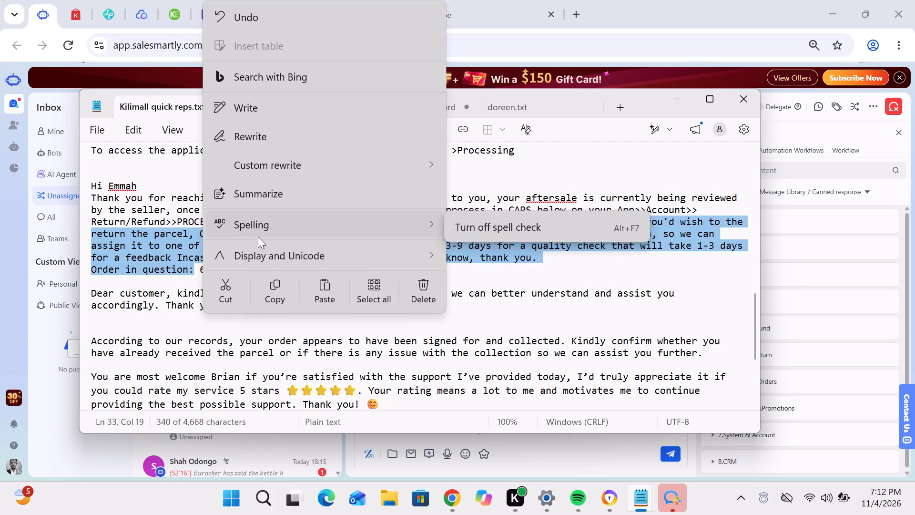
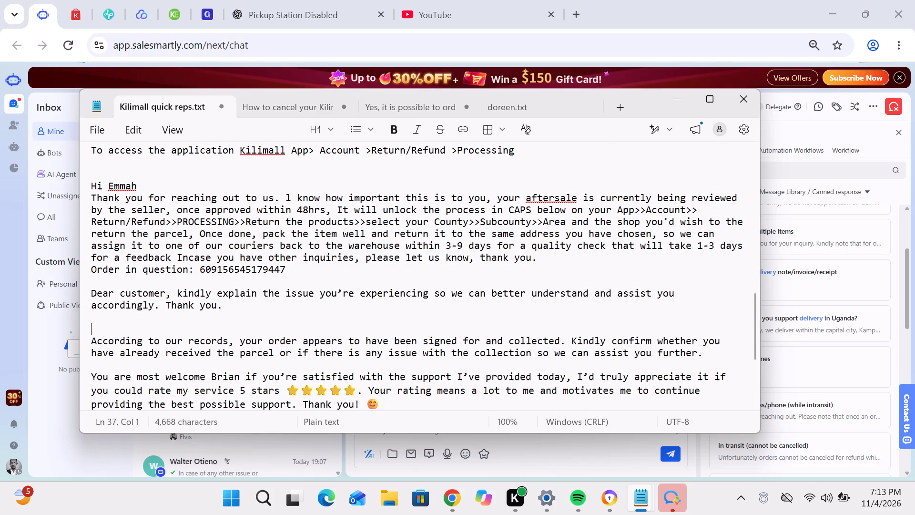
Look back through the earlier Kilimall quick replies, covering returns, ratings, global shipments and delivery timelines, for a suitable saved response.
scroll(208, 284, up, 3)
scroll(420, 262, up, 3)
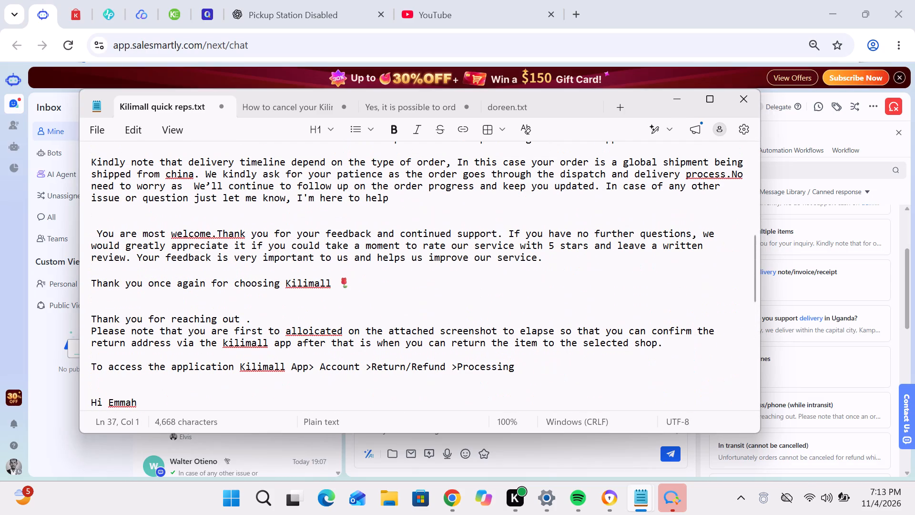
scroll(519, 259, up, 4)
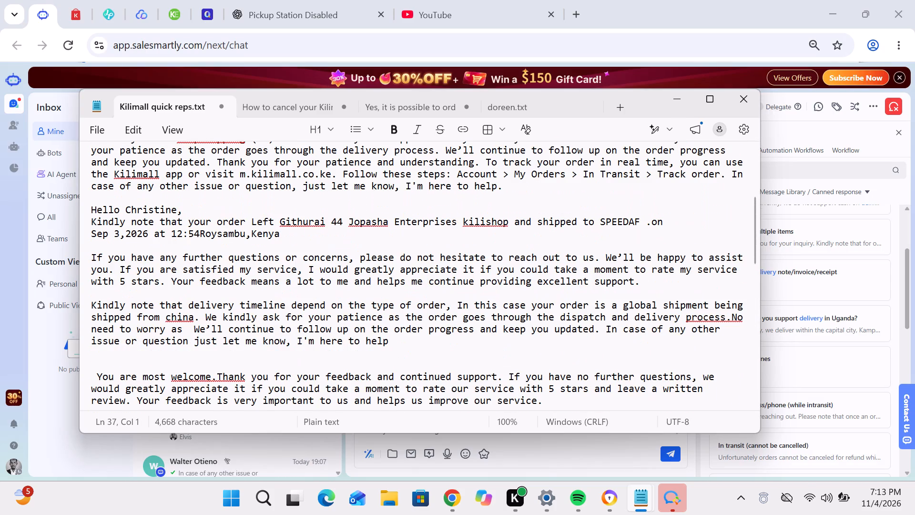
scroll(393, 268, up, 2)
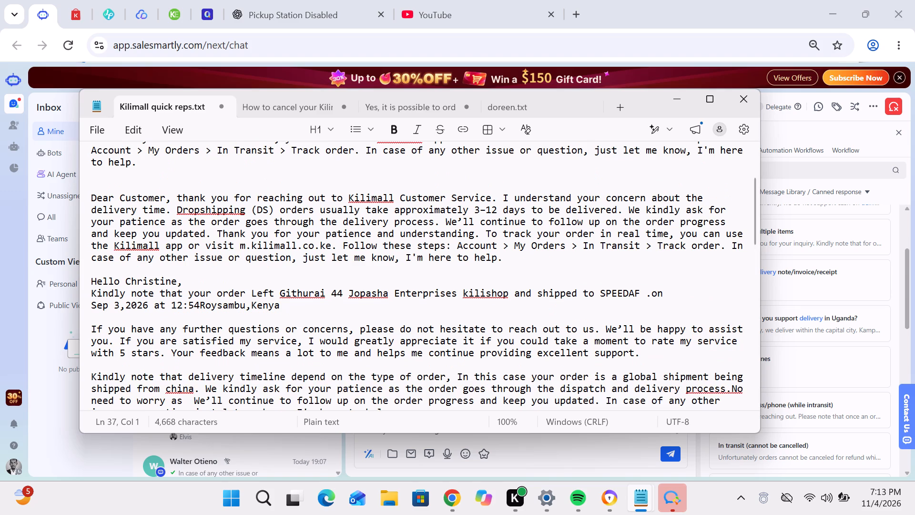
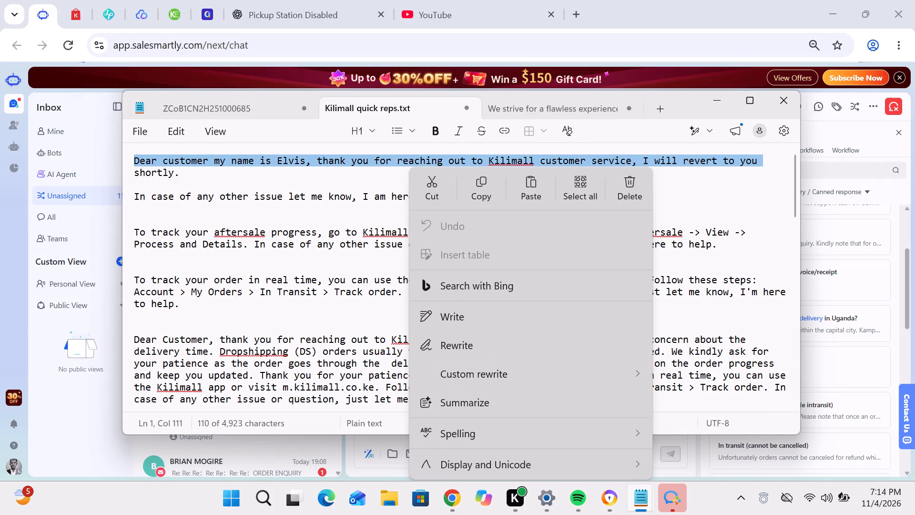
Copy the complete introductory greeting at the start of the Kilimall quick replies, including its ending "I will revert to you shortly.".
click(260, 223)
scroll(289, 223, up, 7)
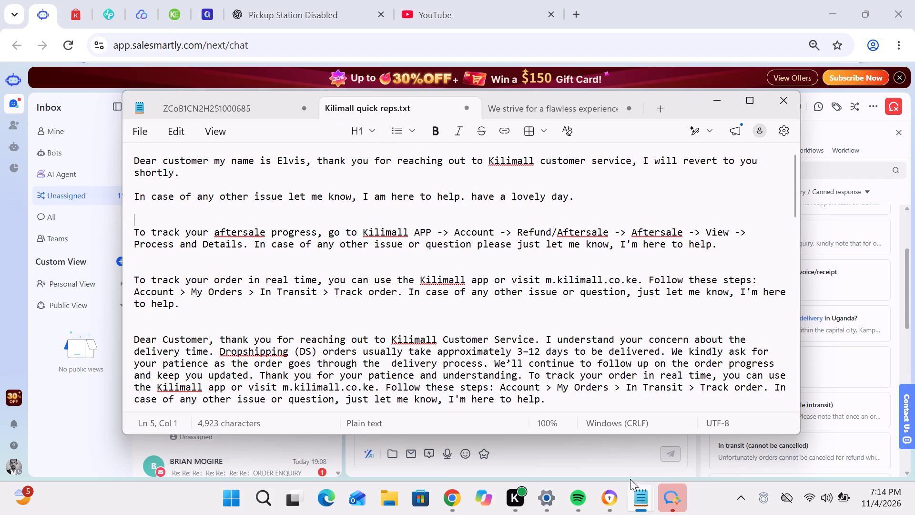
click(634, 493)
click(661, 446)
scroll(340, 188, up, 6)
drag(203, 181, 112, 153)
right_click(171, 172)
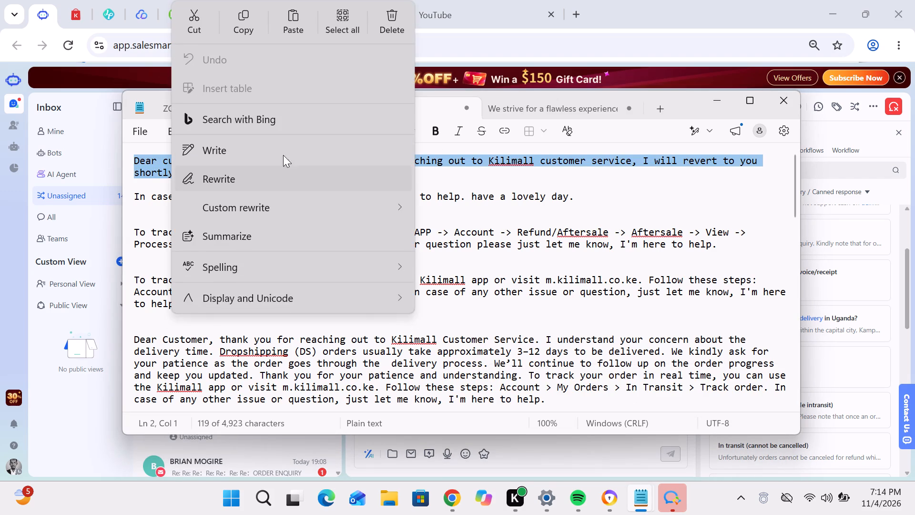
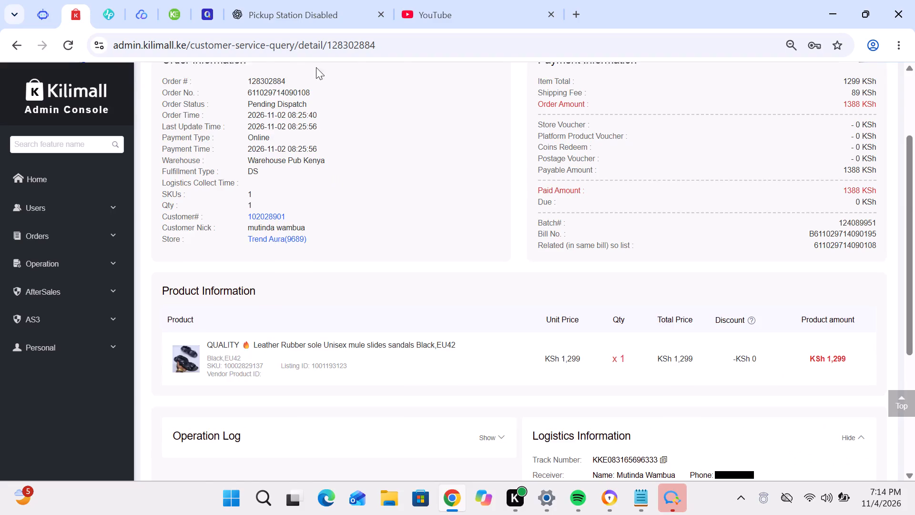
scroll(316, 67, up, 6)
click(323, 107)
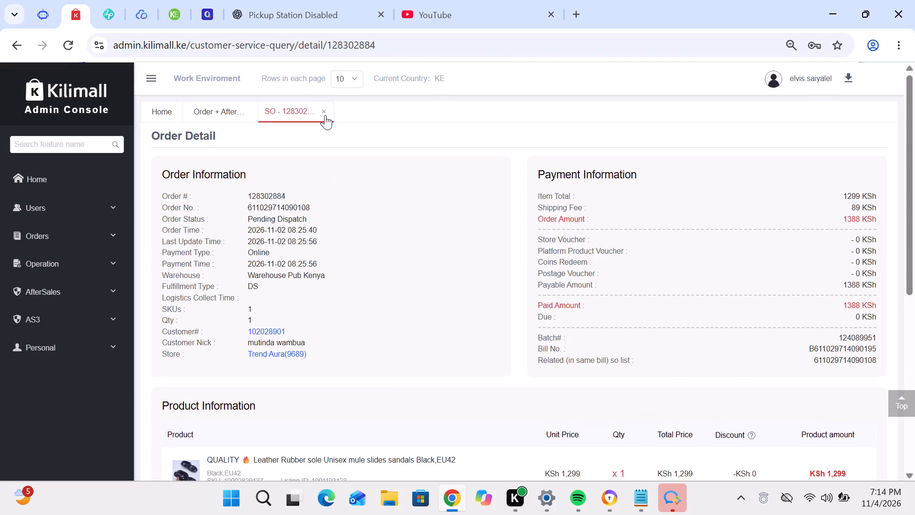
click(321, 110)
drag(473, 177, 367, 172)
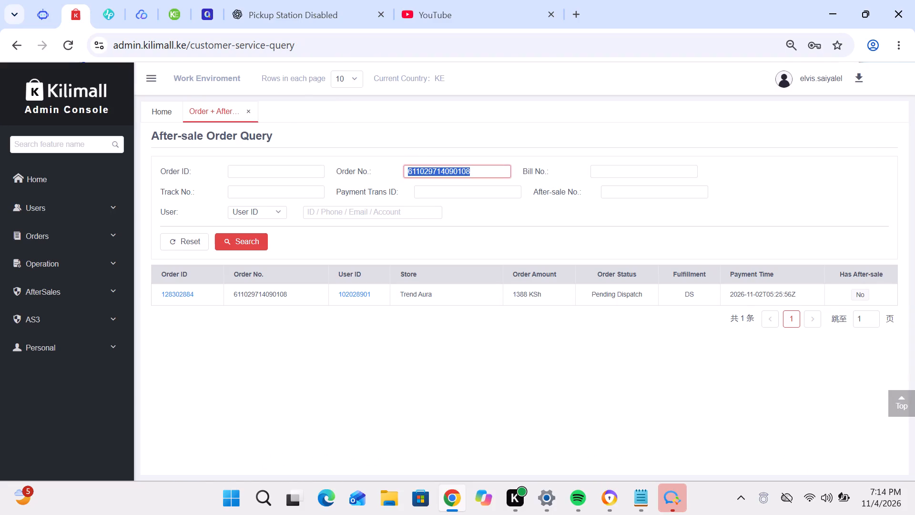
key(BackSpace)
key(ctrl+v)
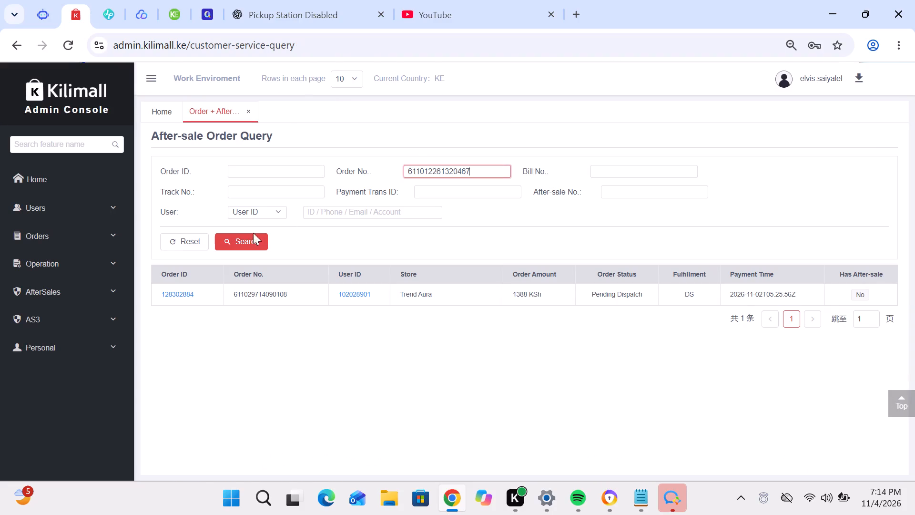
click(252, 233)
click(173, 293)
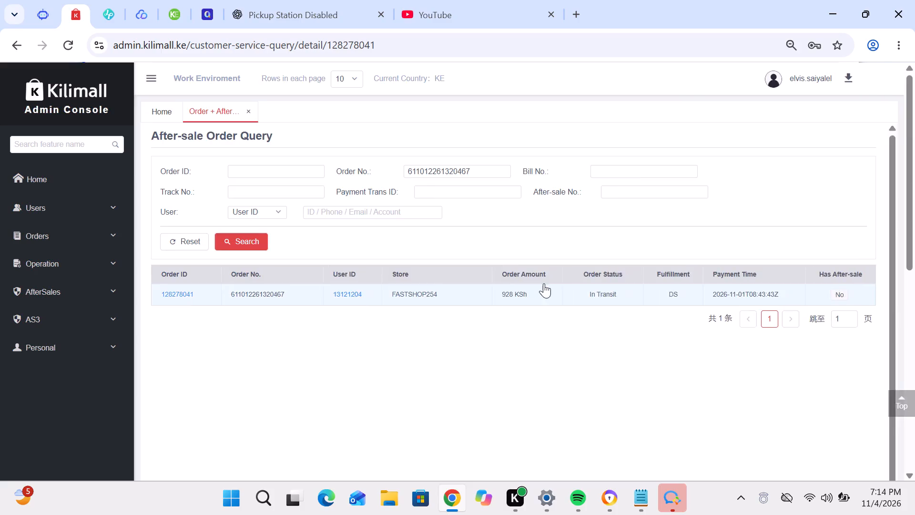
Expand the order's logistics information and check the parcel's tracking history.
scroll(610, 268, down, 15)
click(867, 381)
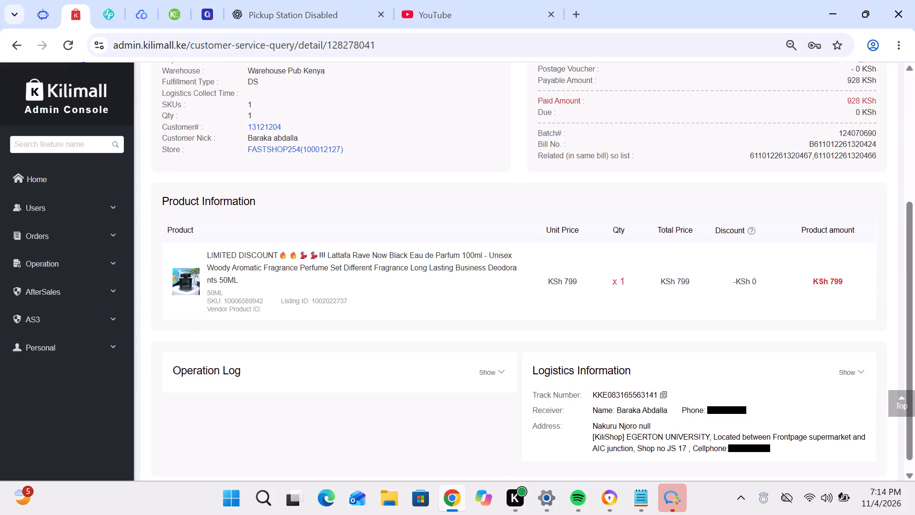
click(853, 373)
scroll(788, 350, down, 5)
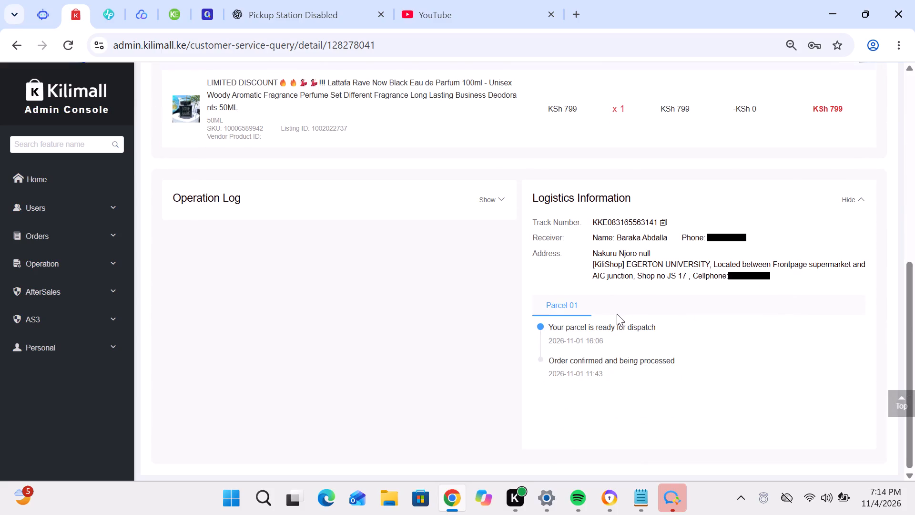
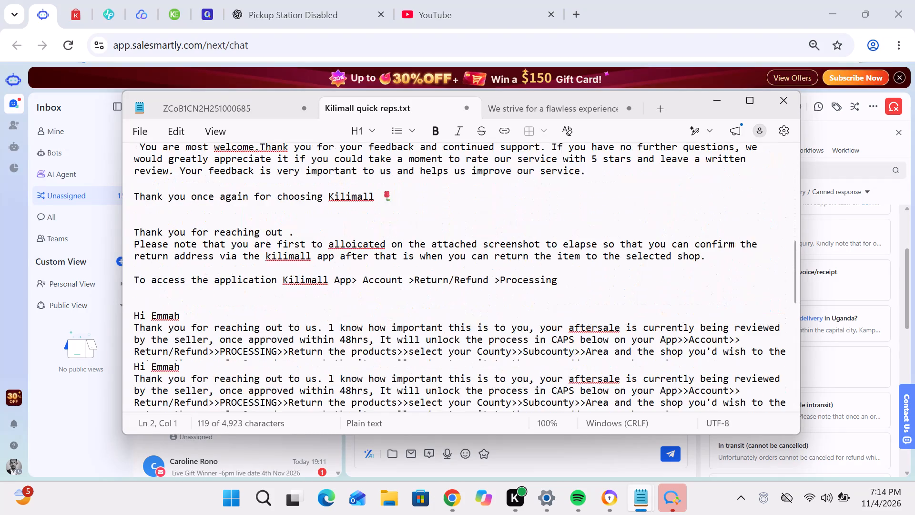
Select the full Drop Shipping order reply, from its thank-you opening through the further inquiries line, in the Kilimall quick reps file.
scroll(454, 284, down, 12)
drag(579, 381, 139, 320)
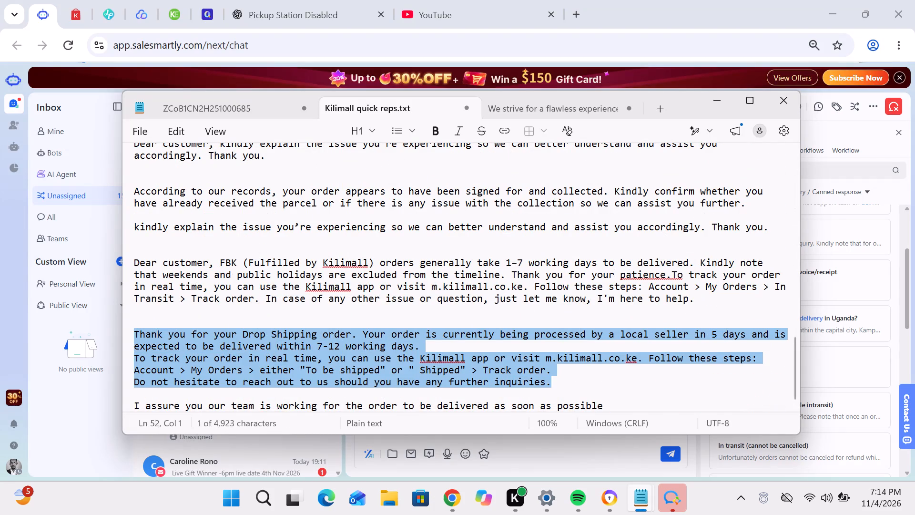
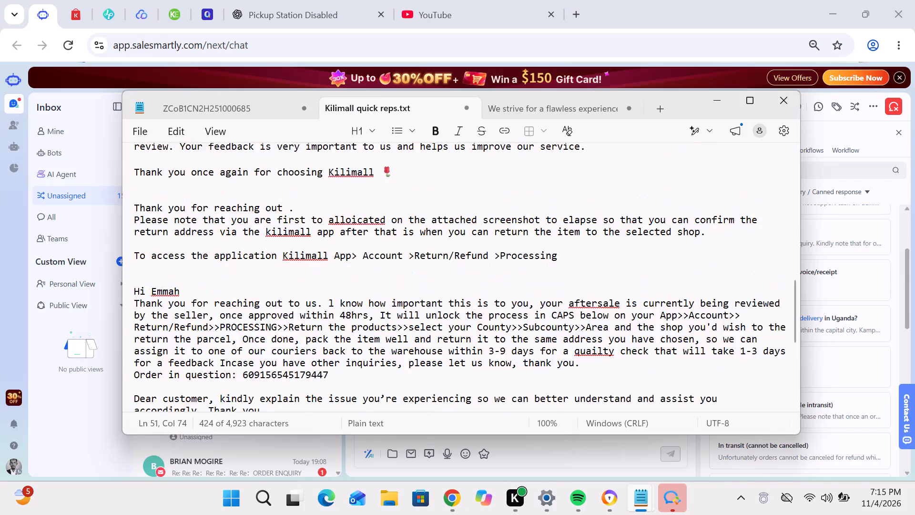
Copy the opening greeting that ends "I will revert to you shortly" from the top of the Kilimall quick reps file.
scroll(231, 175, up, 7)
drag(179, 174, 111, 162)
right_click(156, 158)
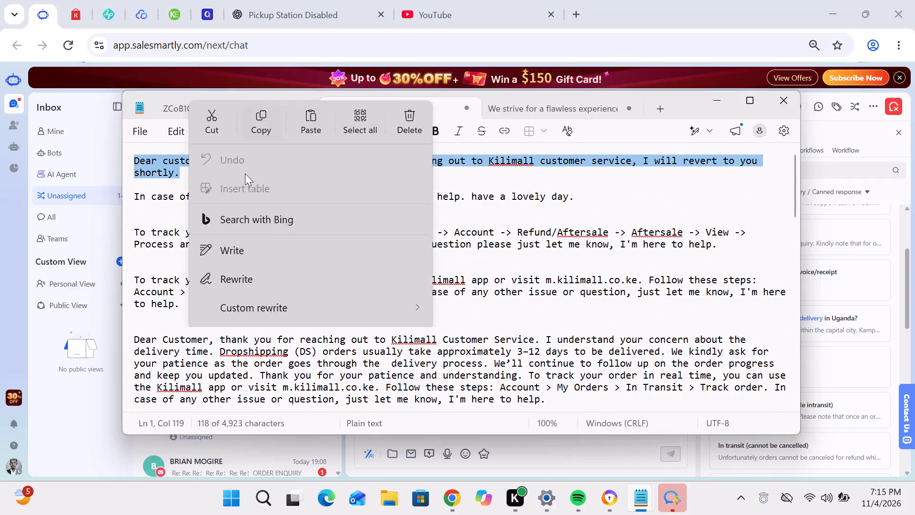
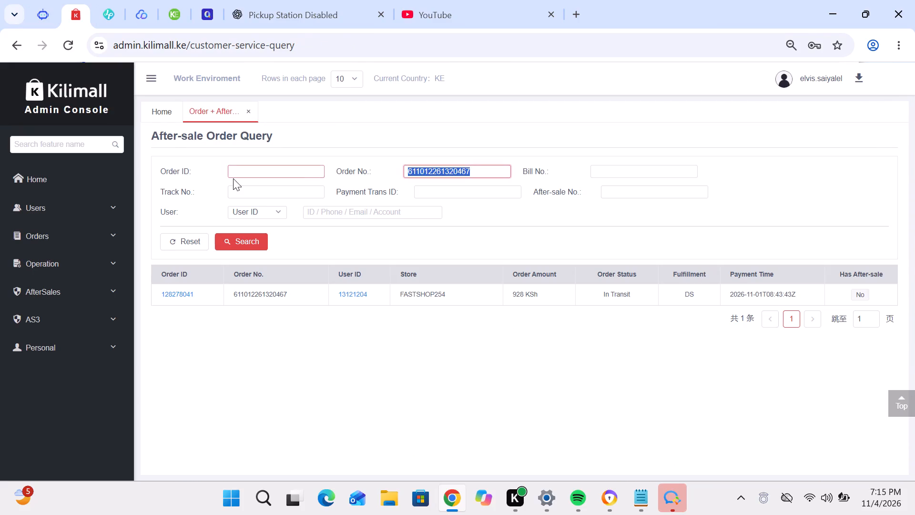
key(BackSpace)
key(ctrl+v)
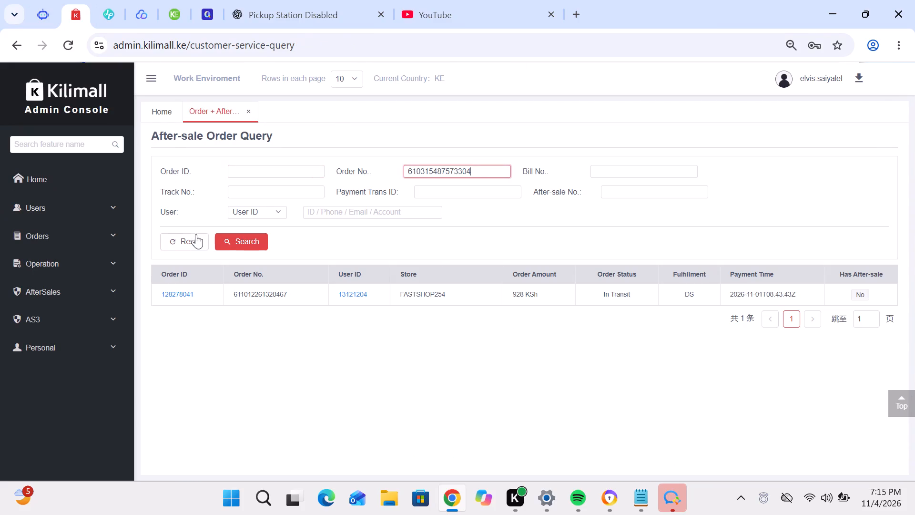
click(235, 237)
click(180, 294)
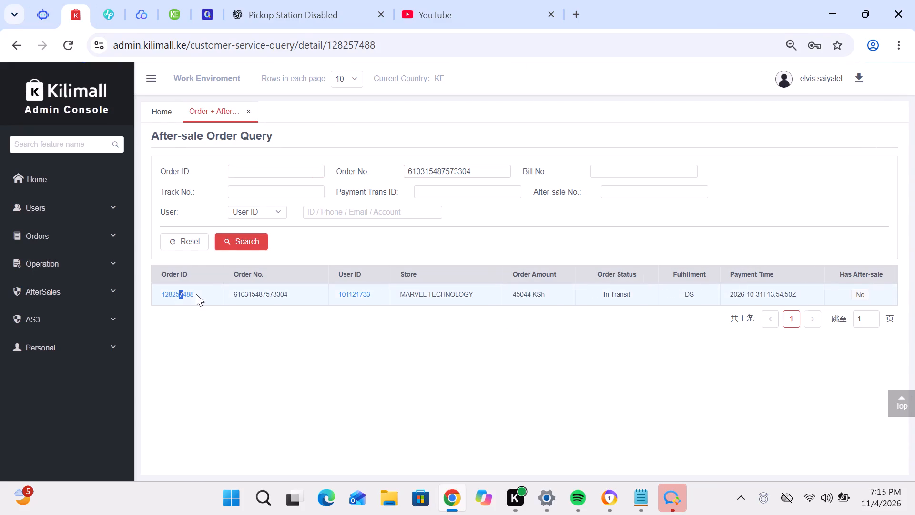
scroll(410, 267, down, 14)
click(856, 369)
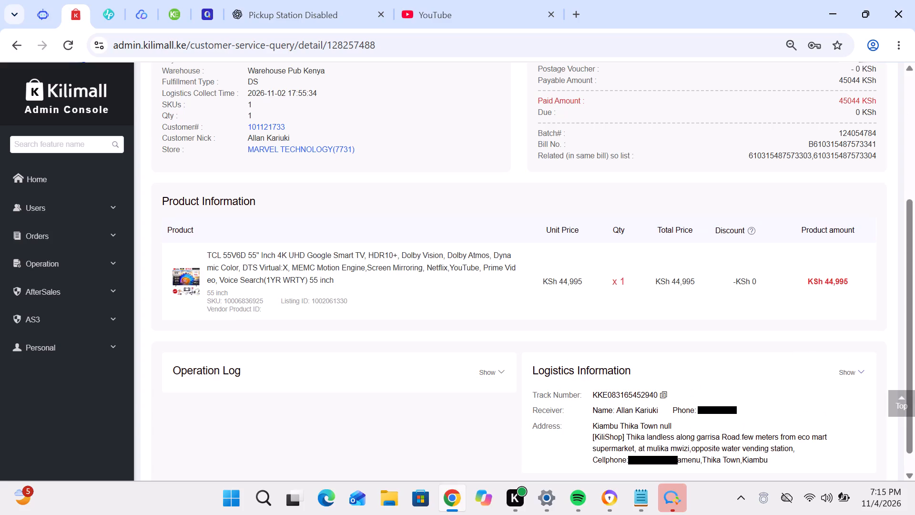
scroll(762, 361, down, 5)
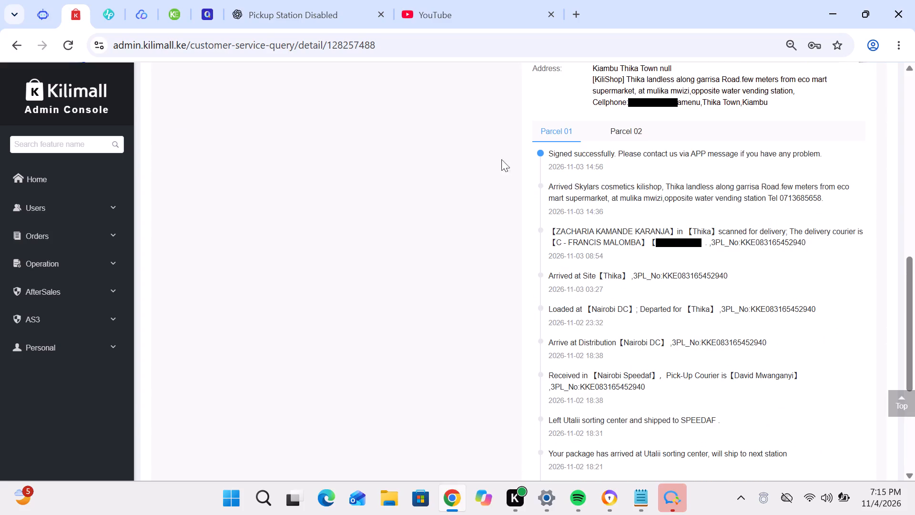
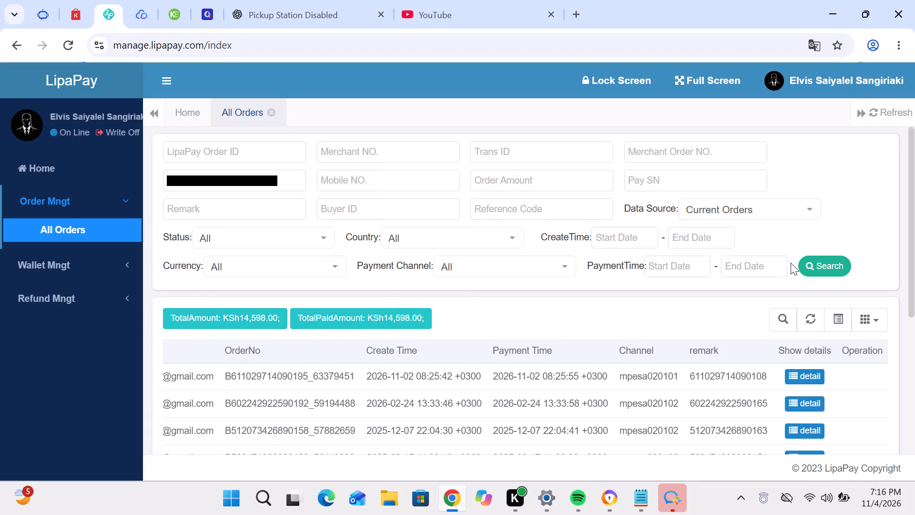
click(814, 273)
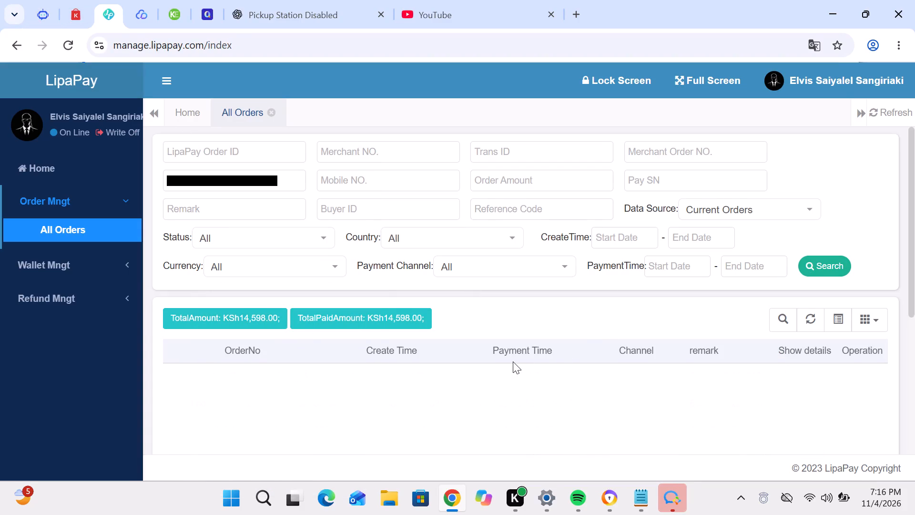
scroll(513, 361, down, 3)
drag(559, 404, 818, 397)
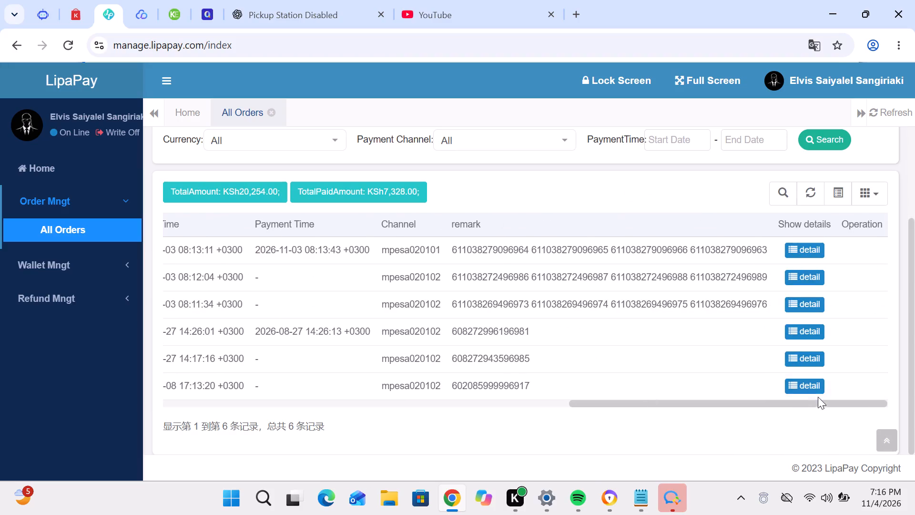
drag(818, 397, 811, 394)
drag(612, 402, 584, 399)
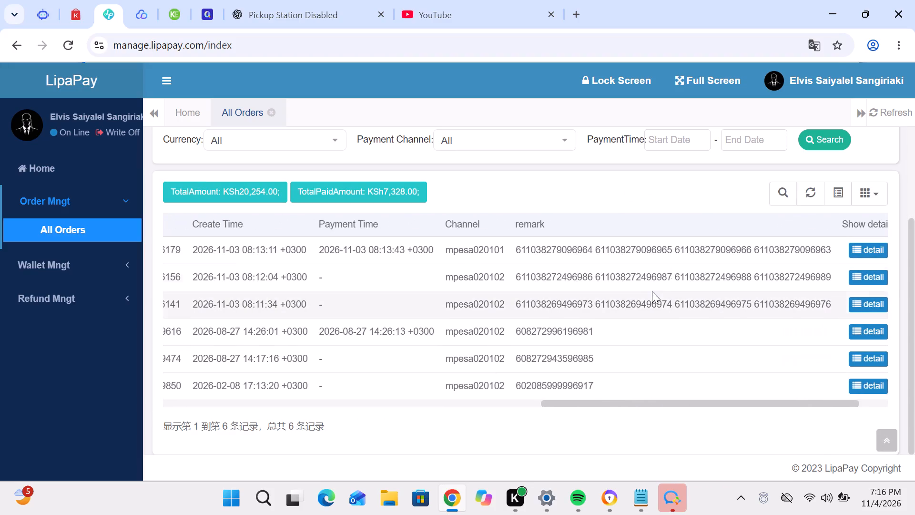
double_click(560, 246)
right_click(560, 246)
click(588, 257)
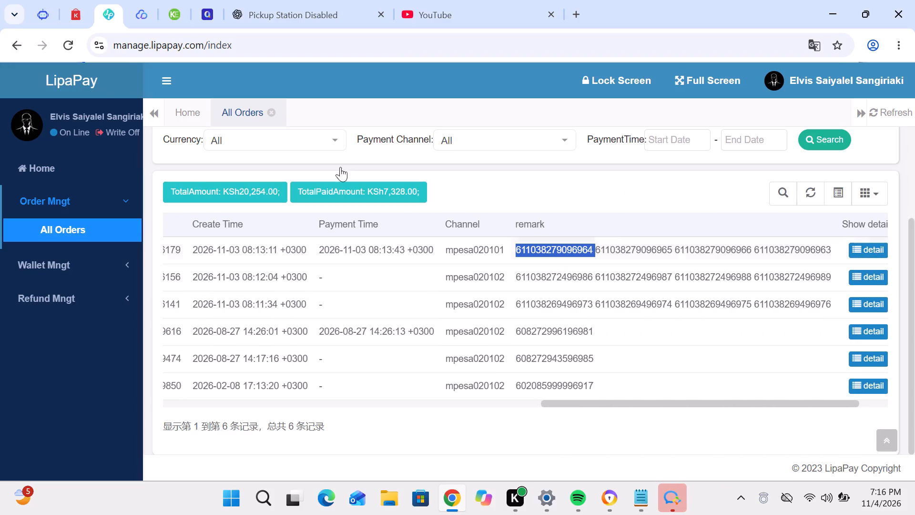
click(73, 0)
scroll(349, 269, up, 11)
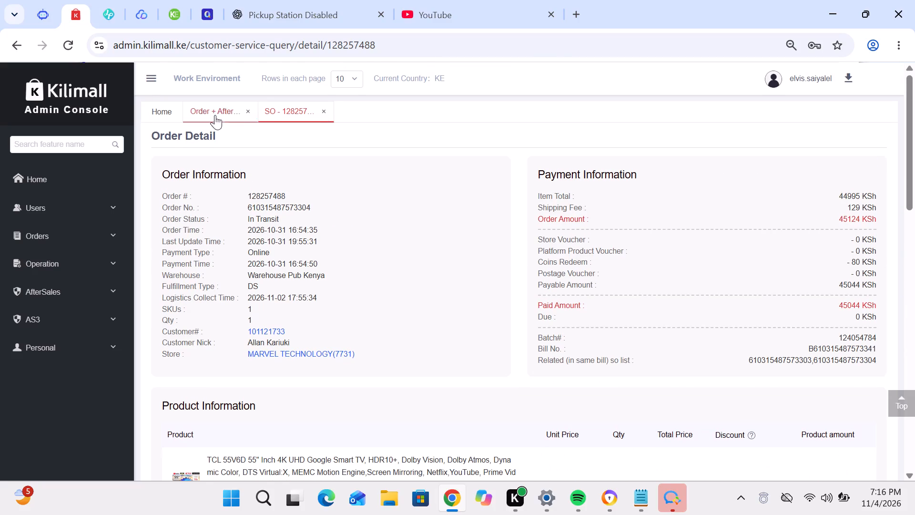
click(215, 115)
click(225, 113)
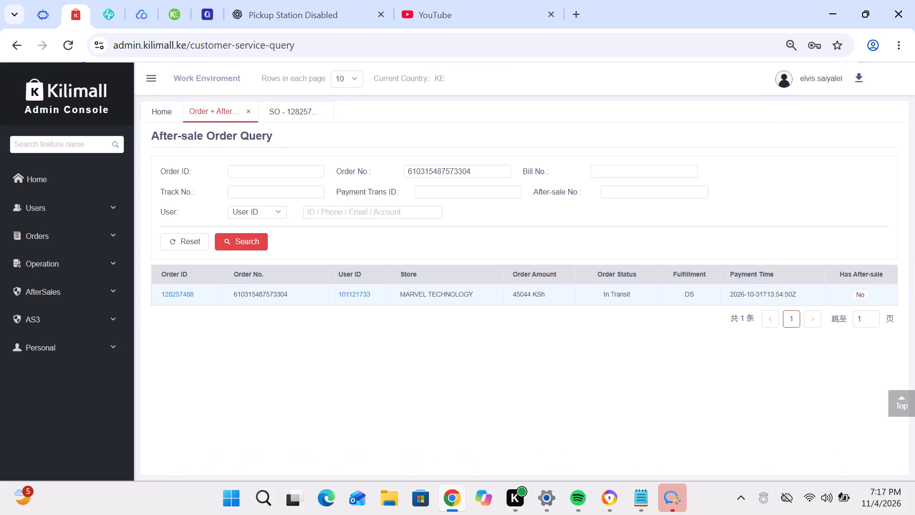
drag(492, 169, 242, 181)
key(BackSpace)
key(ctrl+v)
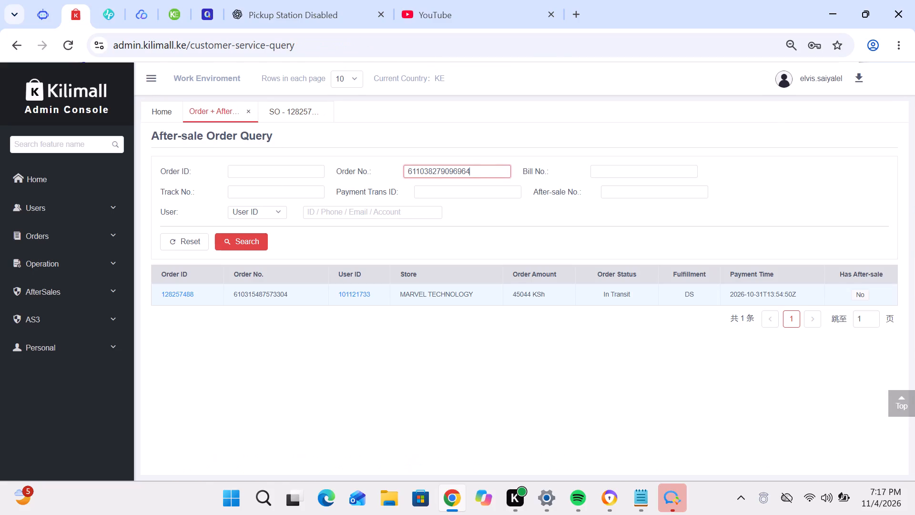
click(260, 238)
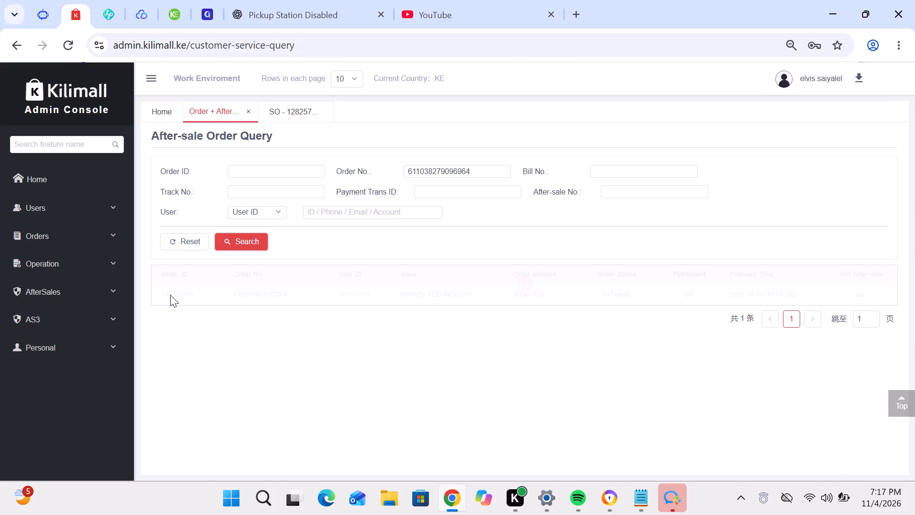
click(170, 295)
scroll(439, 279, down, 15)
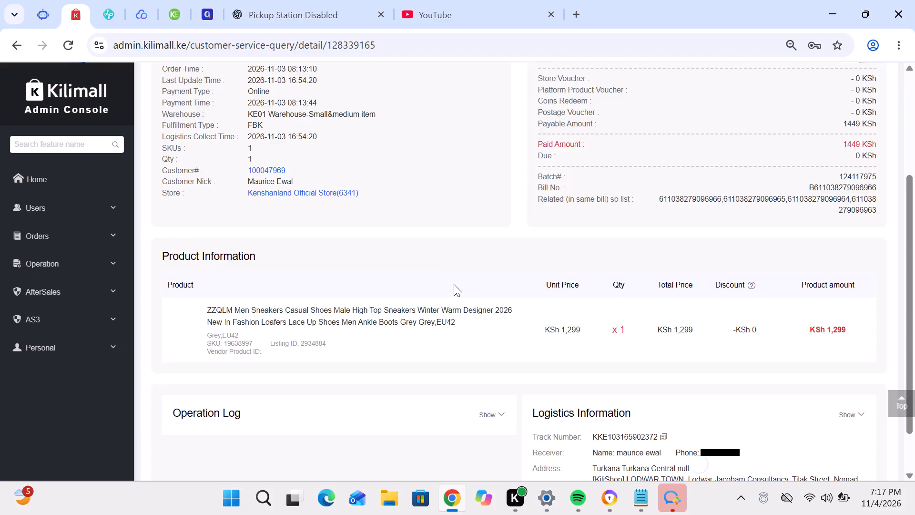
scroll(454, 284, up, 4)
scroll(449, 278, down, 8)
click(849, 354)
scroll(773, 367, down, 4)
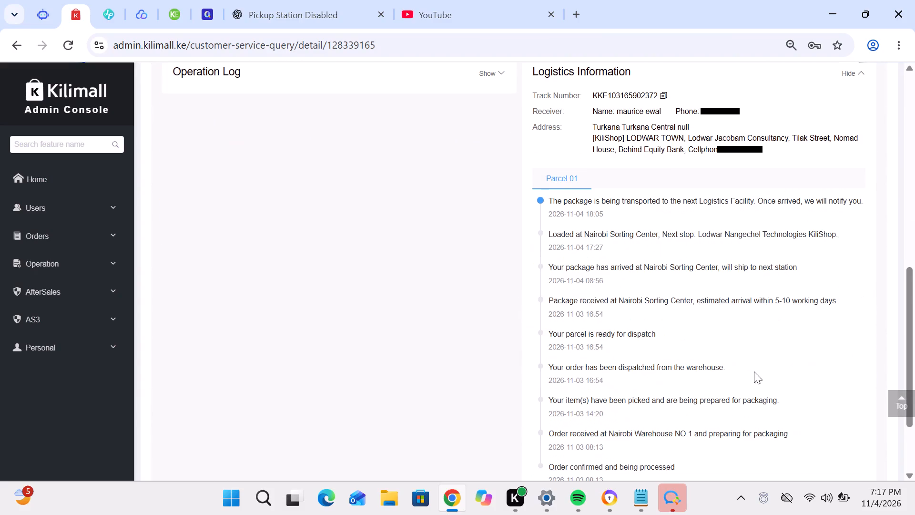
Copy the latest Parcel 01 tracking message about the package being transported to the next Logistics Facility.
drag(547, 200, 603, 197)
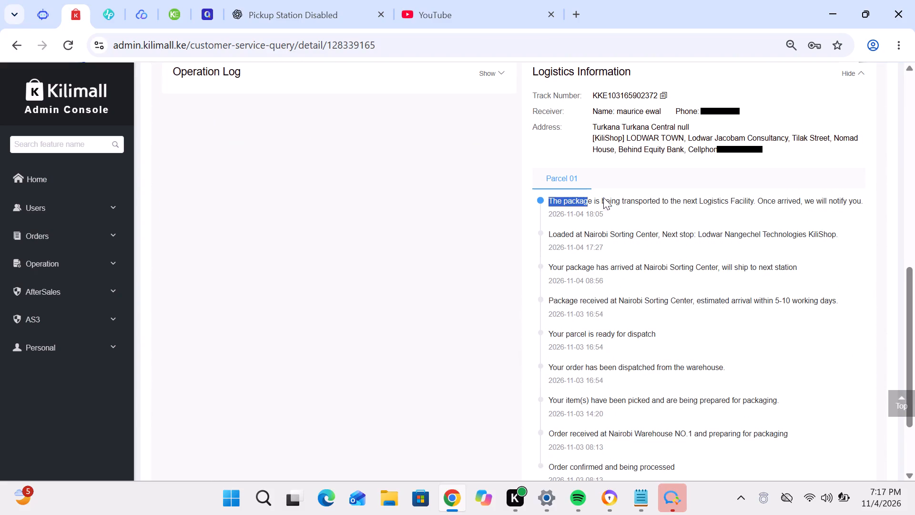
drag(603, 197, 865, 196)
right_click(834, 201)
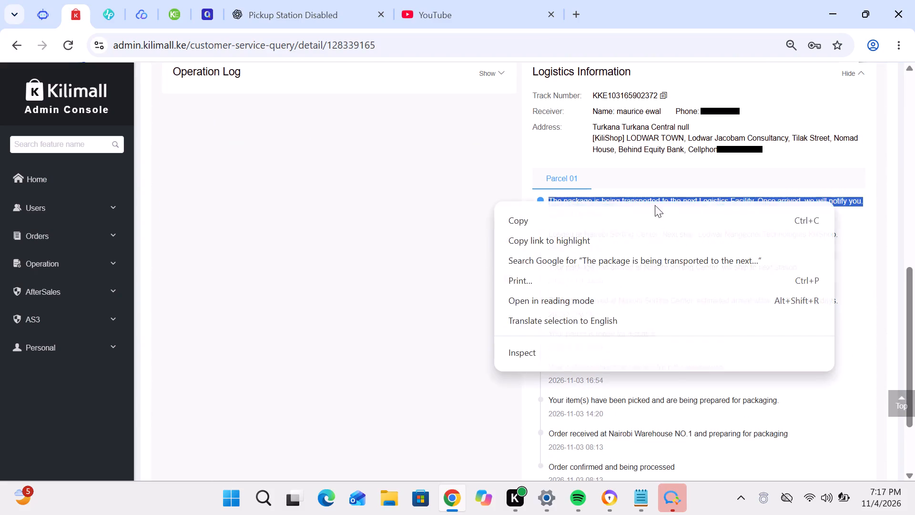